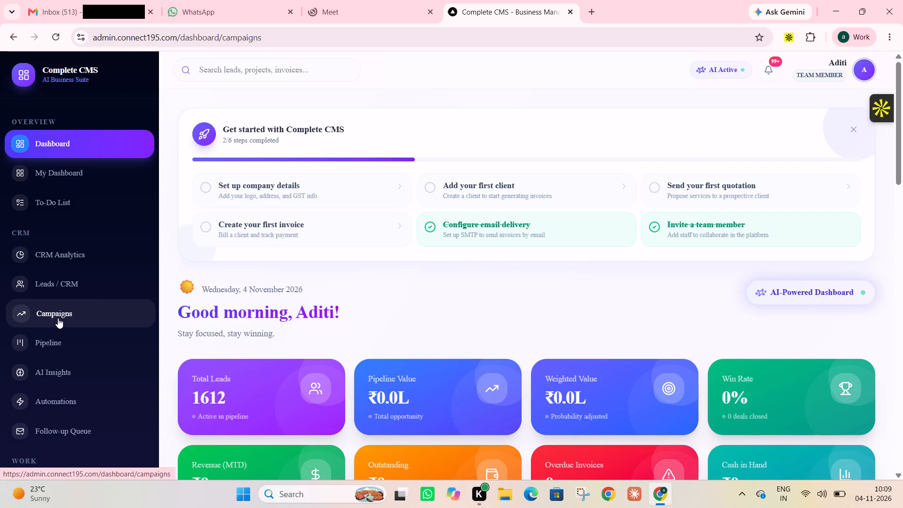
Open the Linkedin-family-office-leads-v2 campaign from the campaigns list and go to its leads table.
scroll(170, 349, down, 1)
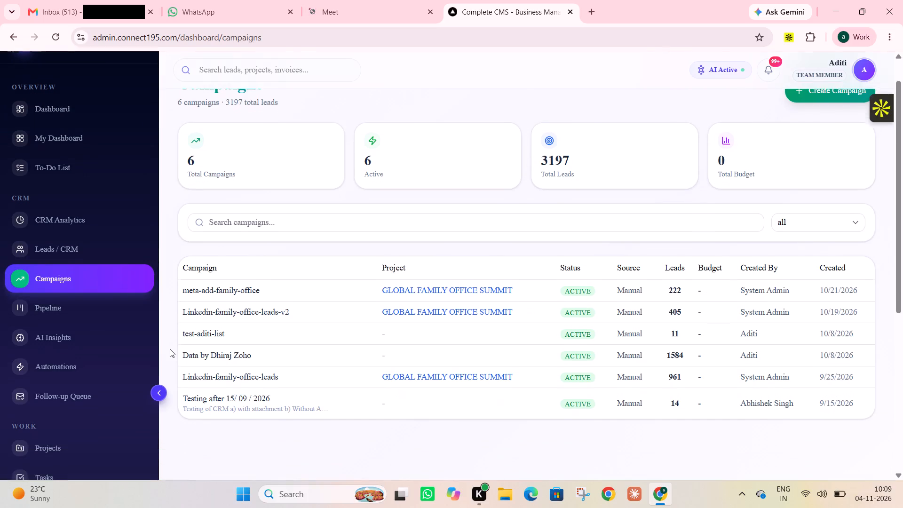
scroll(170, 349, down, 1)
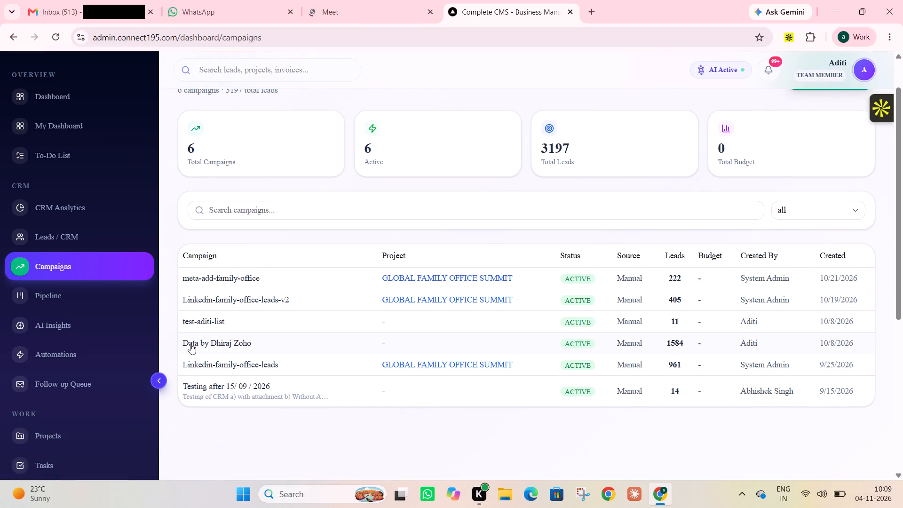
click(223, 297)
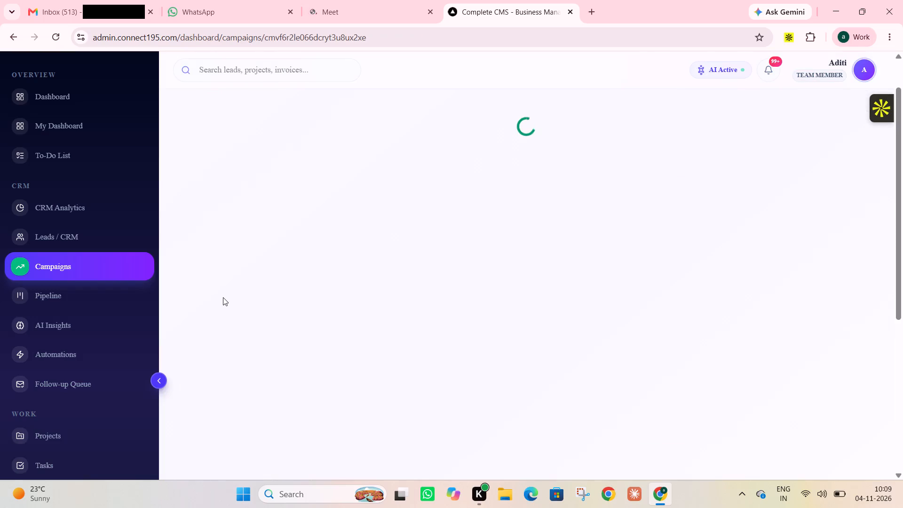
scroll(441, 345, down, 1)
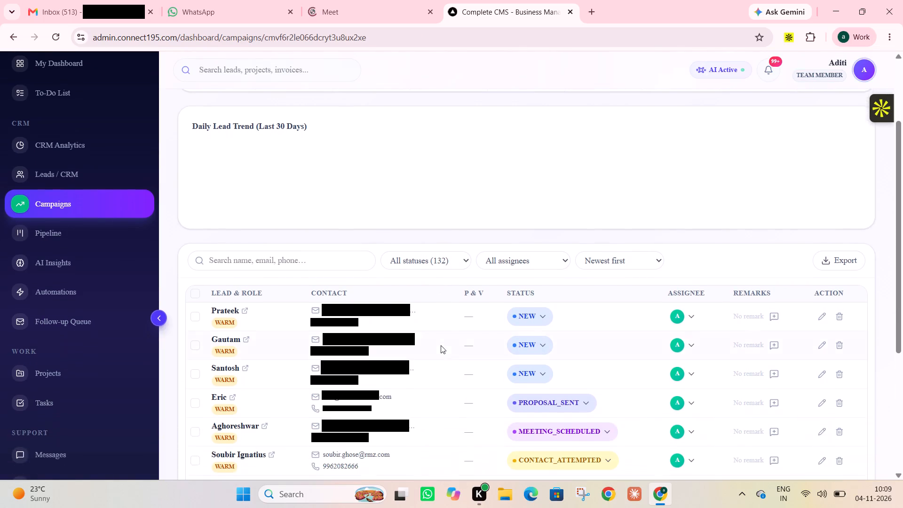
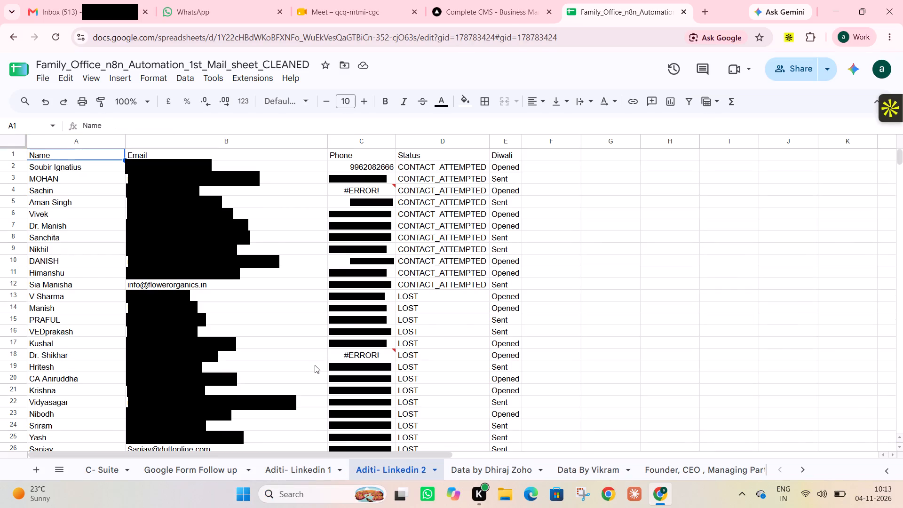
Look through the contacts' statuses and Diwali mail results in the Aditi- Linkedin 2 sheet, down to the last filled row.
scroll(453, 317, down, 2)
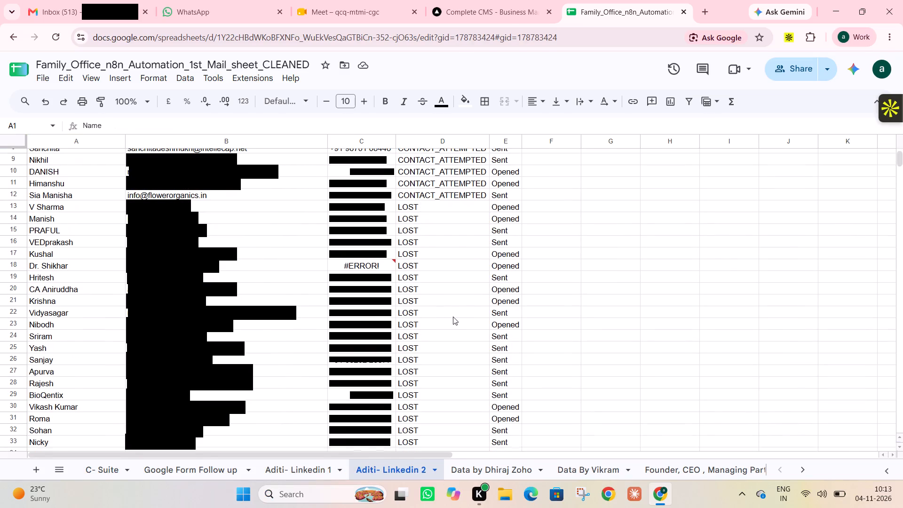
scroll(453, 317, down, 7)
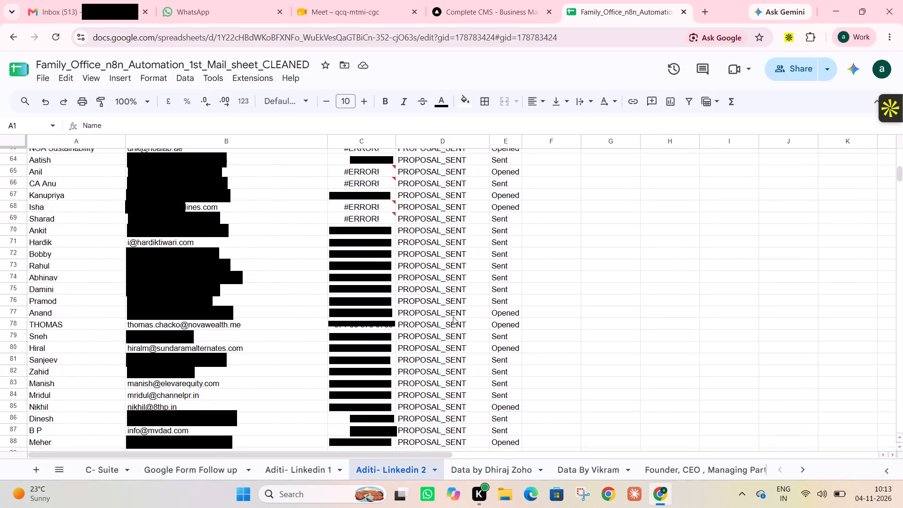
scroll(453, 317, down, 5)
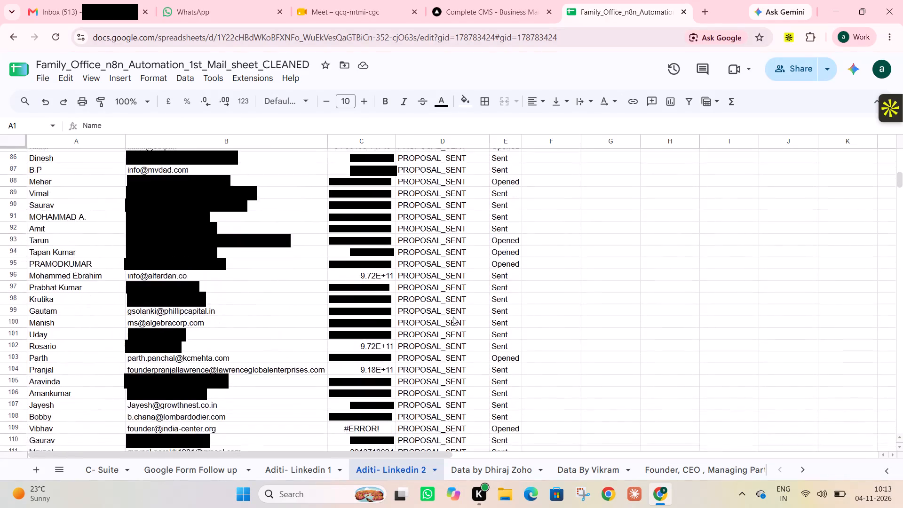
scroll(453, 317, down, 2)
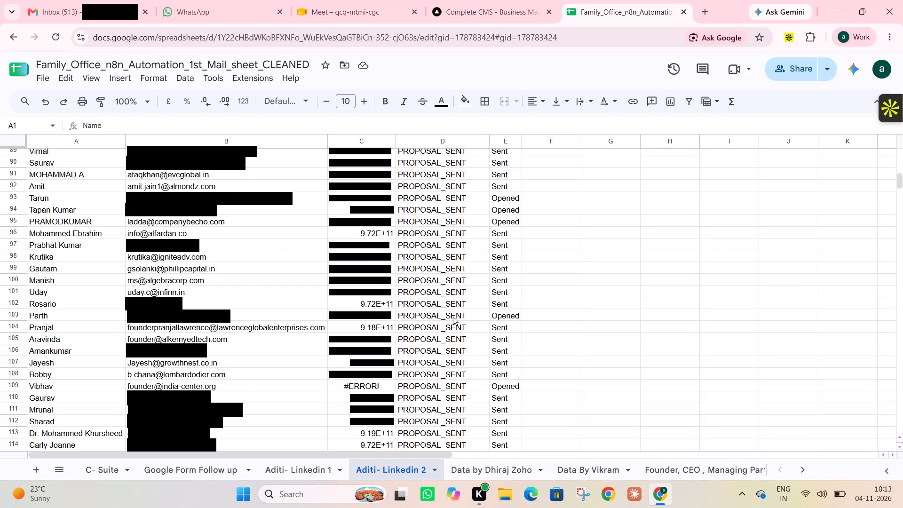
scroll(453, 317, up, 3)
scroll(453, 317, down, 4)
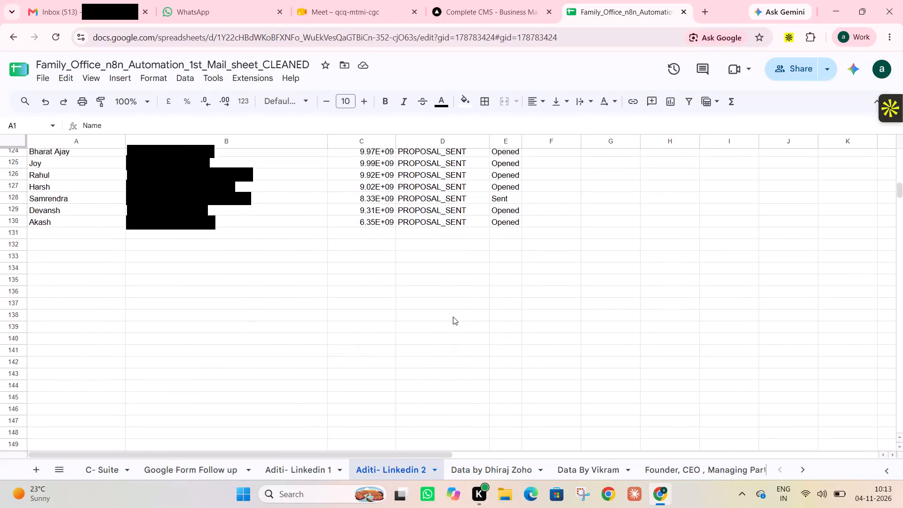
scroll(453, 317, down, 3)
scroll(453, 317, up, 14)
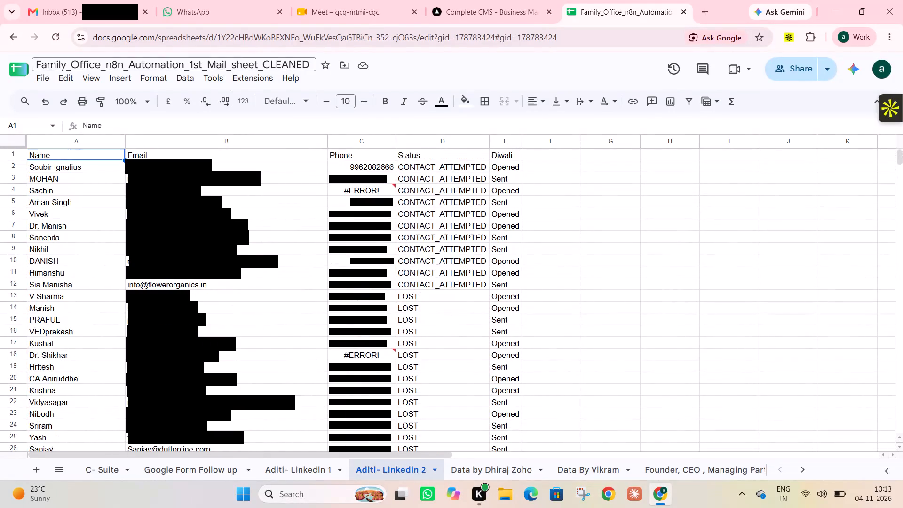
Switch to the CRM campaign and review the activity timeline and discussion notes of Aghoreshwar, the first Meeting Scheduled lead, returning to the list.
click(428, 0)
scroll(378, 208, up, 2)
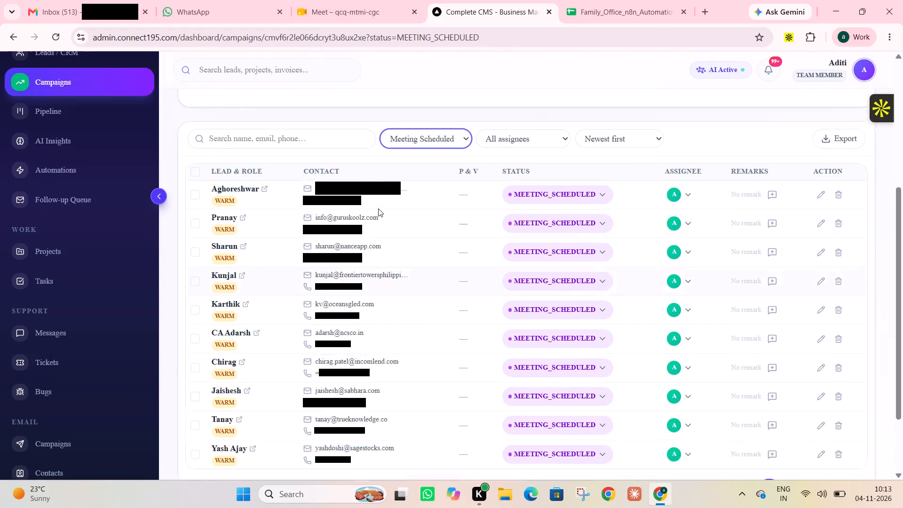
scroll(378, 208, up, 1)
scroll(378, 208, down, 3)
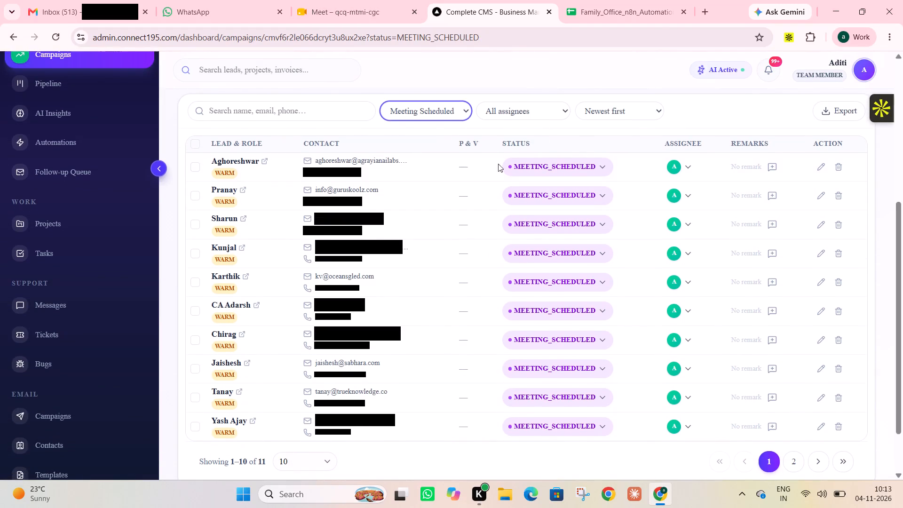
click(263, 161)
scroll(380, 342, down, 10)
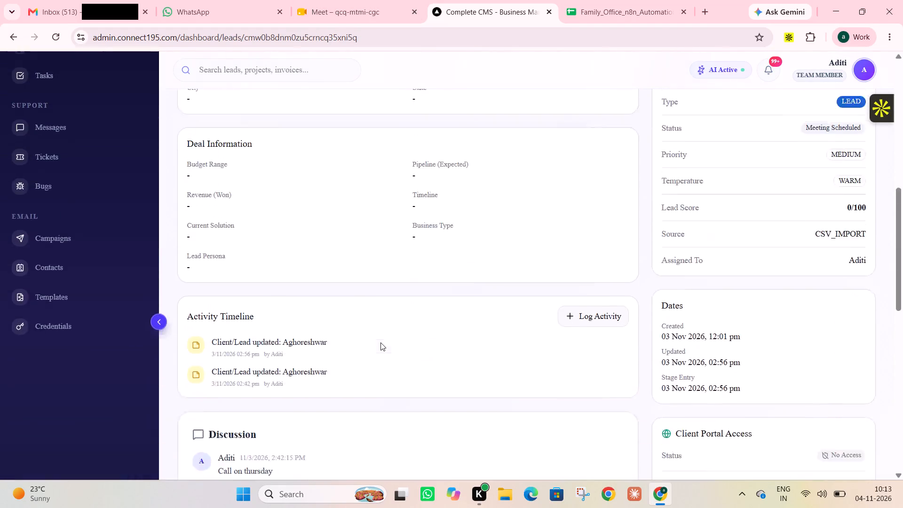
scroll(380, 342, up, 7)
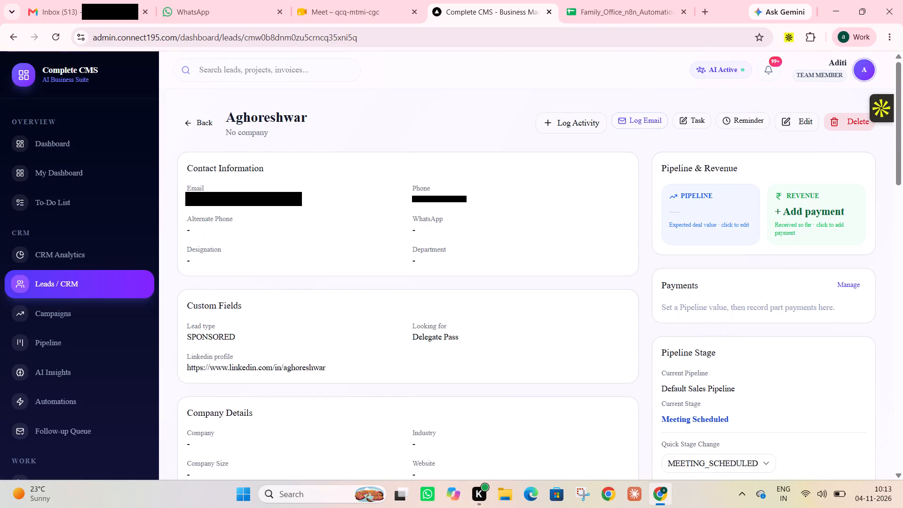
click(182, 122)
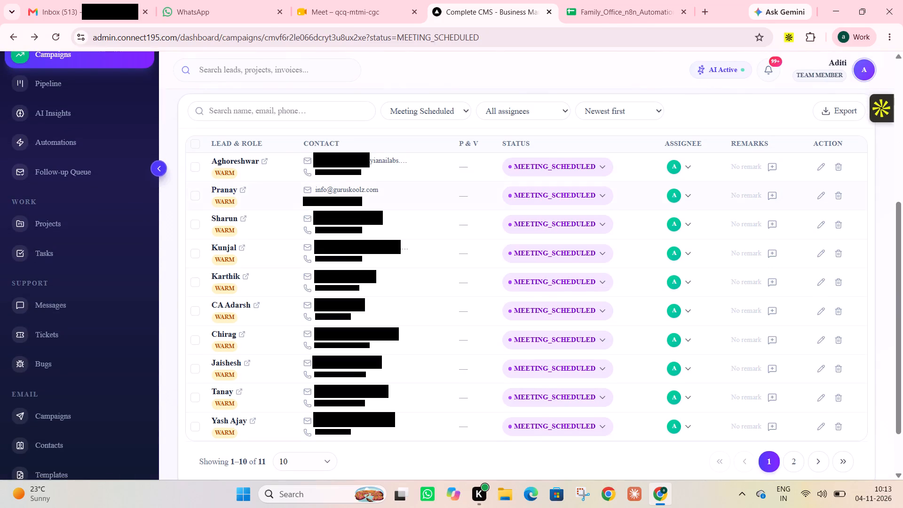
Review the activity timeline and discussion notes of the lead Pranay and return to the Meeting Scheduled list.
click(221, 185)
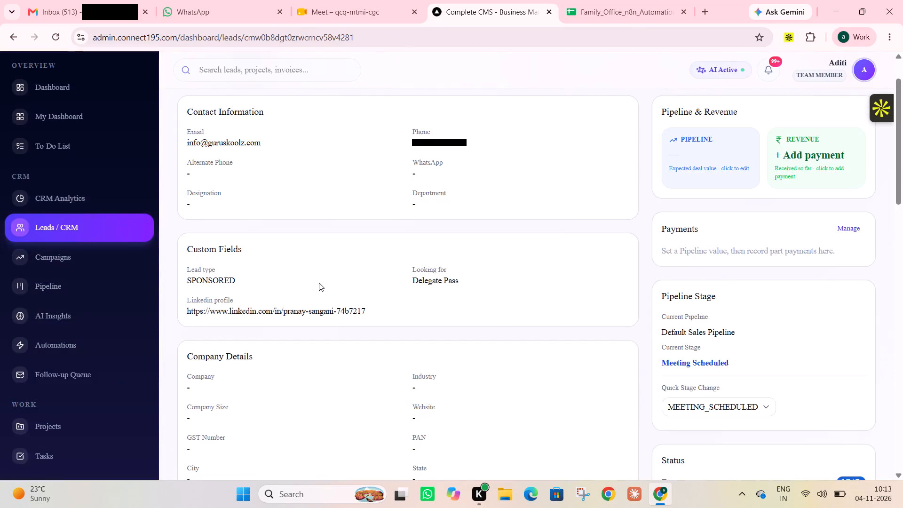
scroll(319, 283, down, 6)
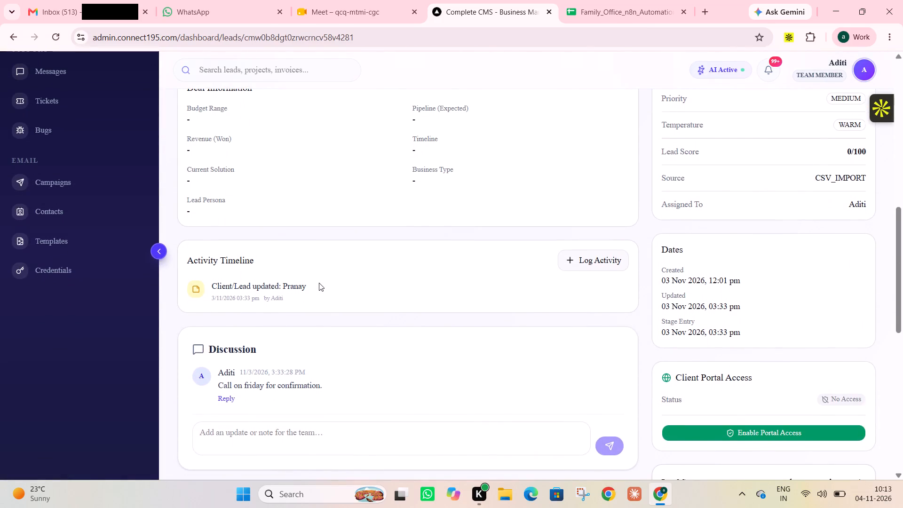
scroll(319, 283, up, 3)
scroll(255, 181, up, 3)
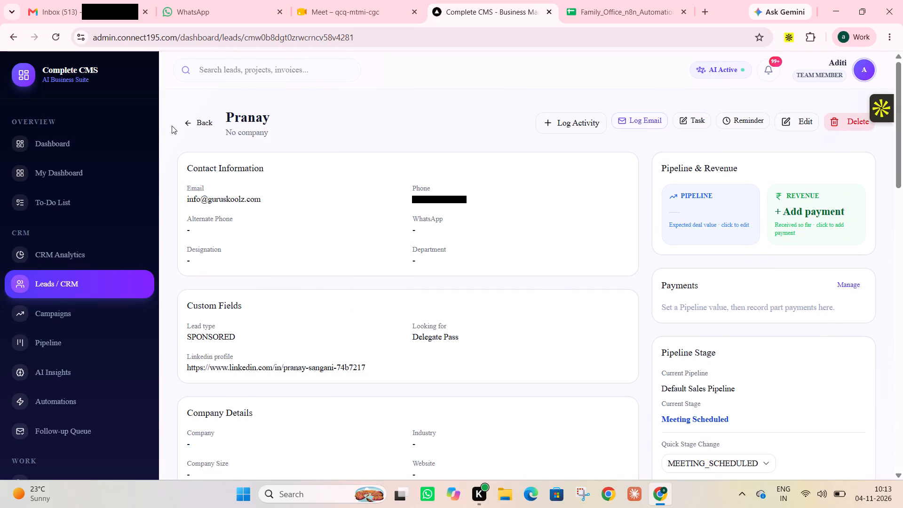
click(187, 125)
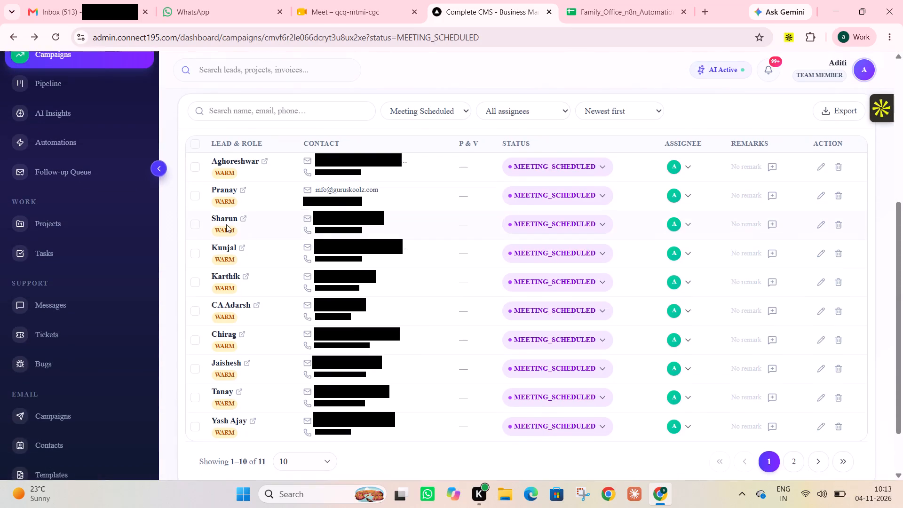
Review the activity timeline and discussion notes of the lead Sharun and return to the Meeting Scheduled list.
click(225, 219)
scroll(283, 303, down, 1)
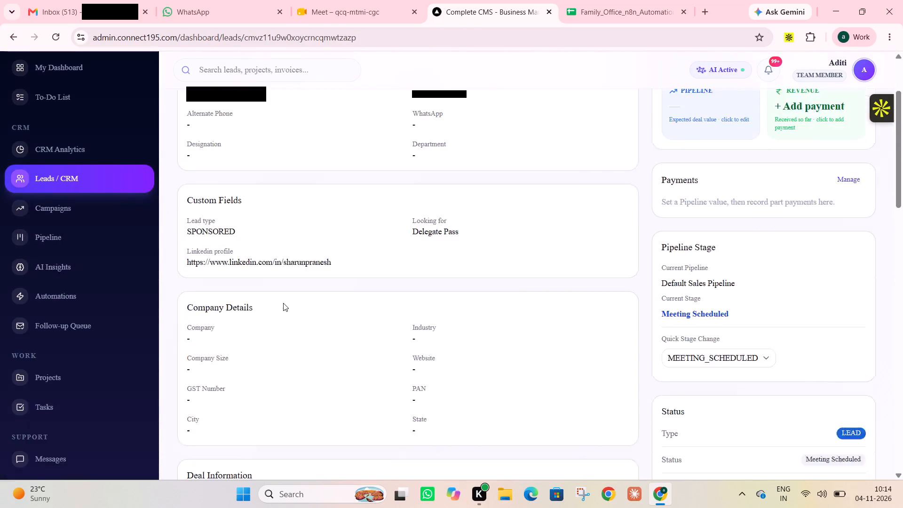
scroll(283, 303, down, 6)
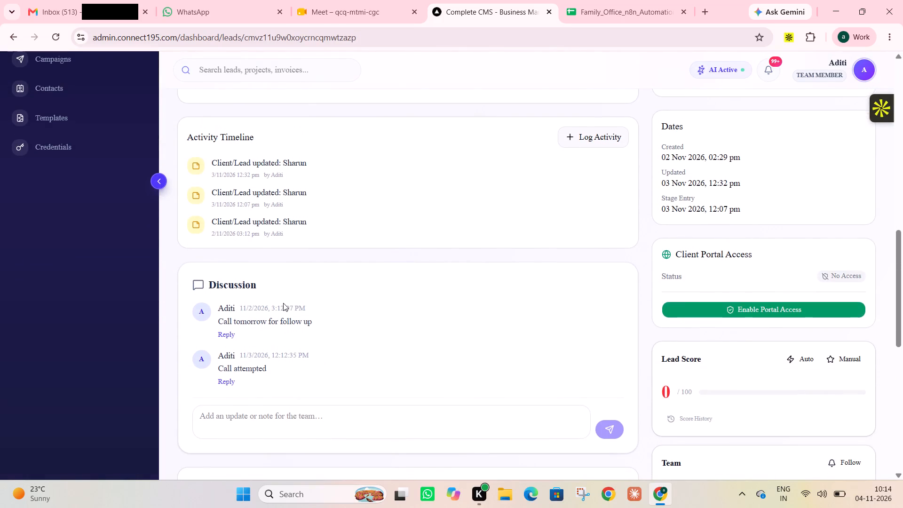
scroll(283, 303, up, 12)
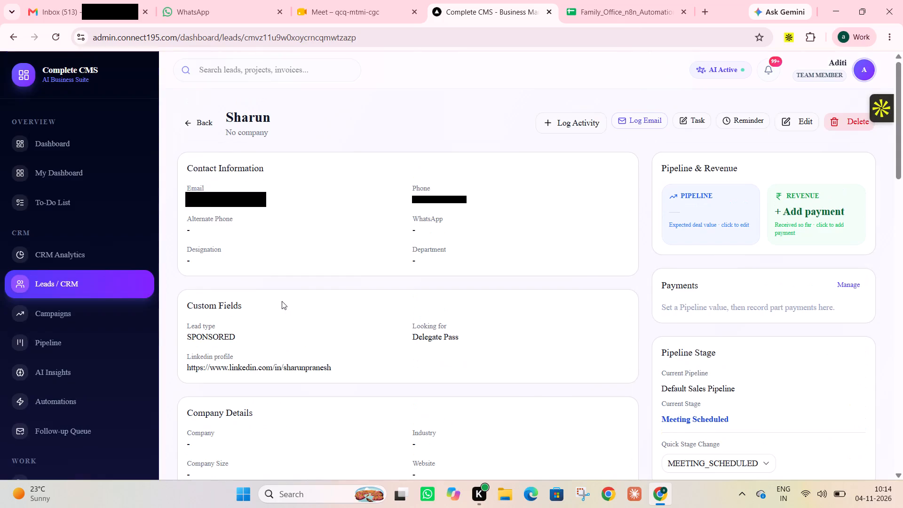
click(188, 123)
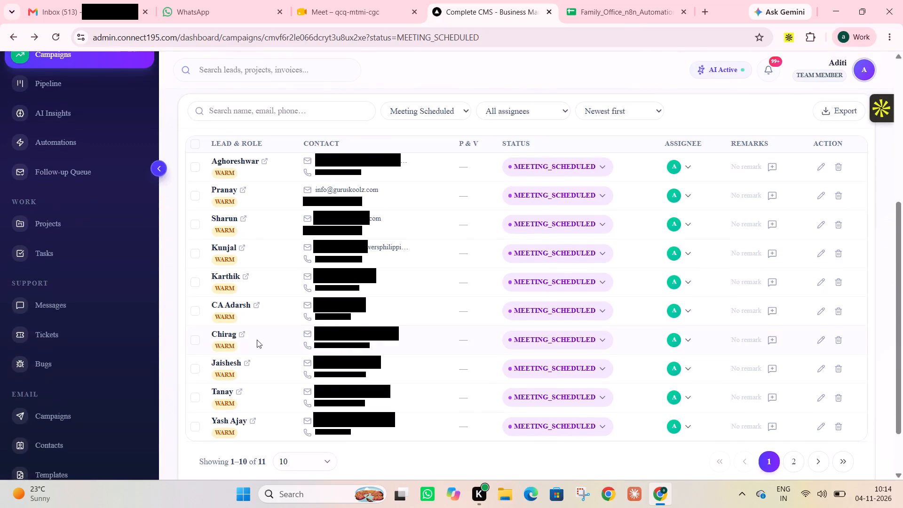
Review the record of the lead Kunjal and return to the Meeting Scheduled list.
click(225, 251)
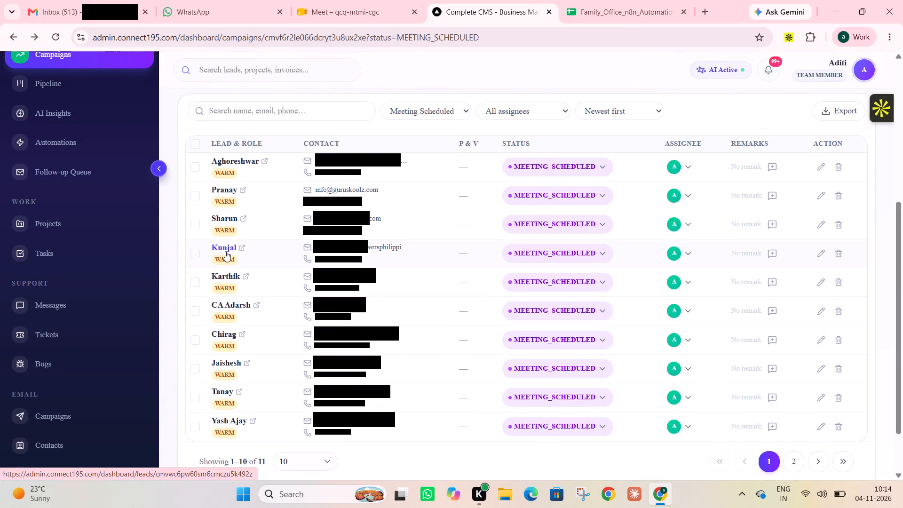
scroll(225, 251, down, 6)
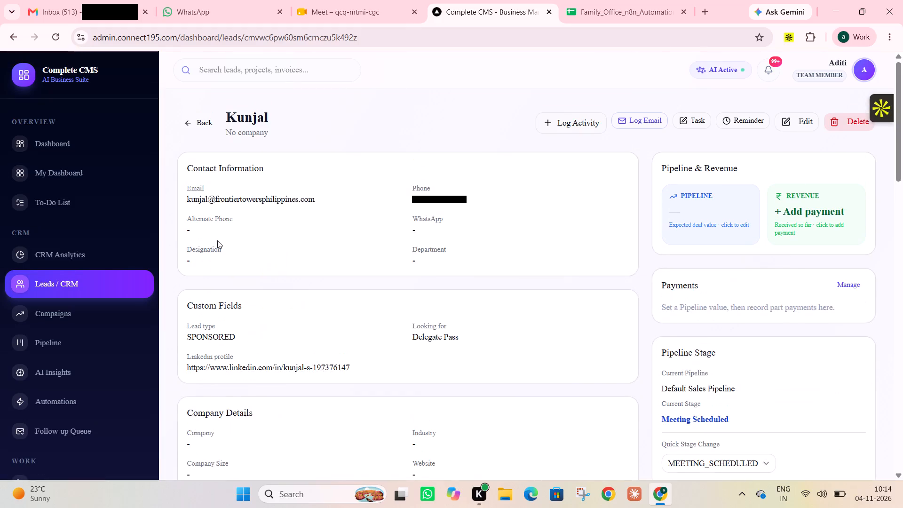
click(194, 128)
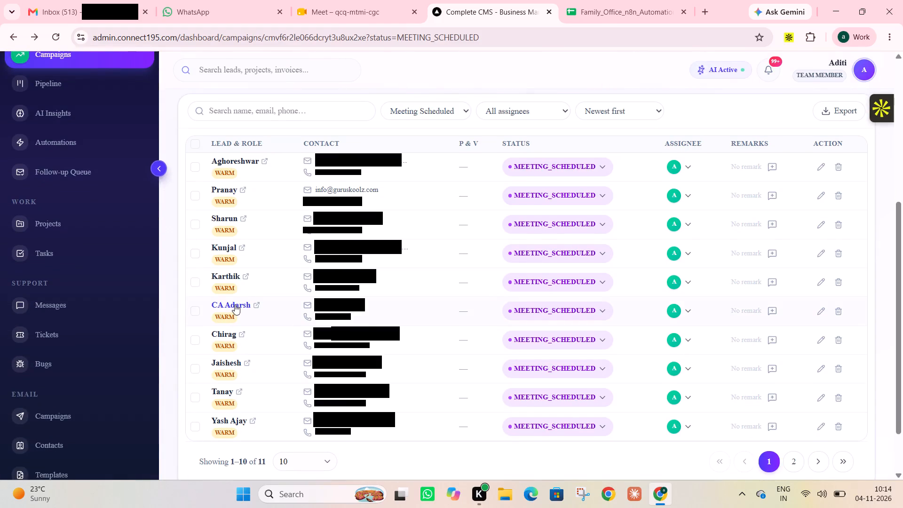
Review the record of the lead Chirag and return to the Meeting Scheduled list.
click(226, 336)
scroll(226, 336, down, 7)
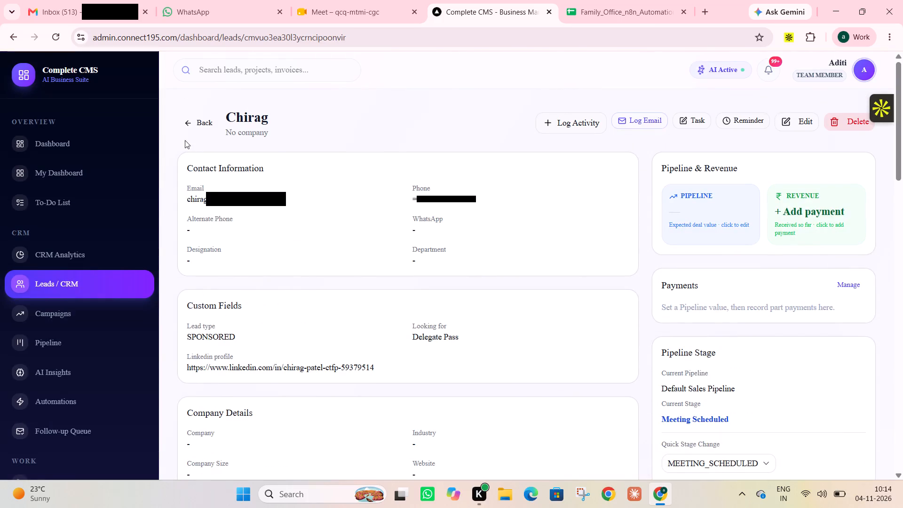
click(190, 127)
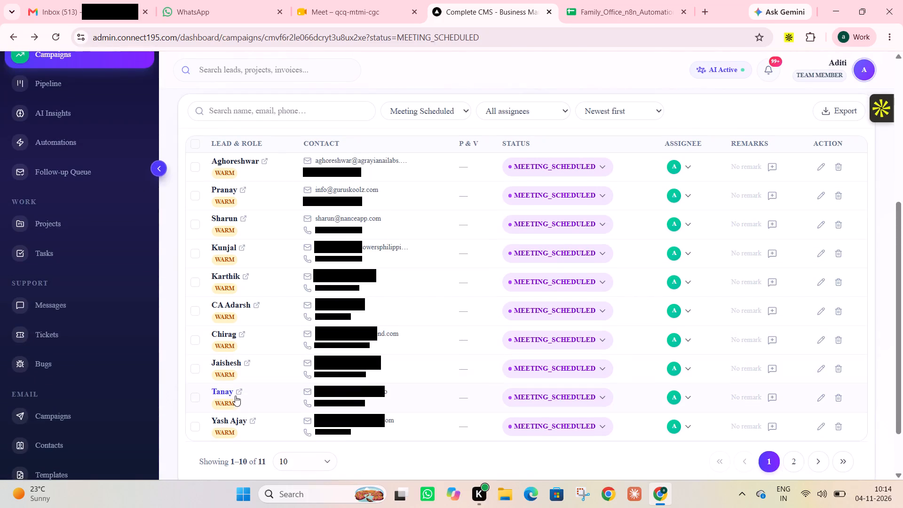
Review the activity timeline and discussion notes of the lead Jaishesh and return to the Meeting Scheduled list.
click(225, 366)
scroll(225, 366, down, 2)
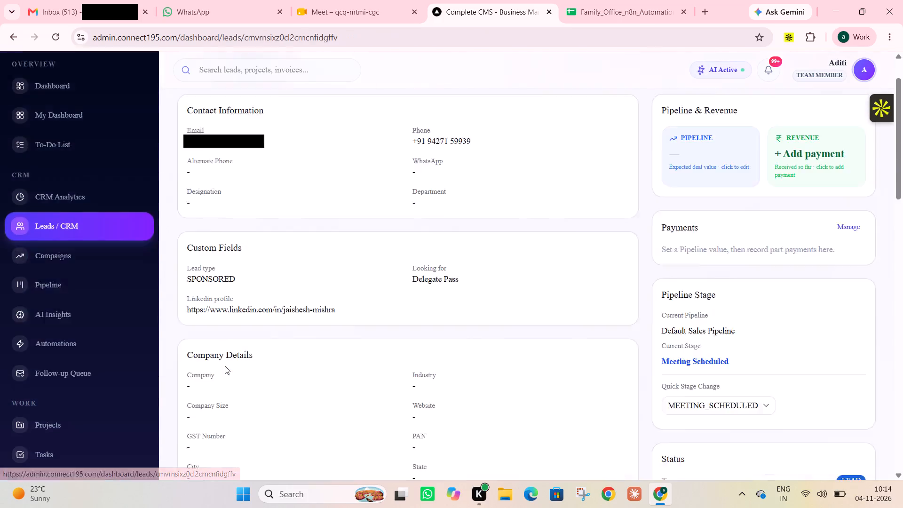
scroll(225, 366, down, 5)
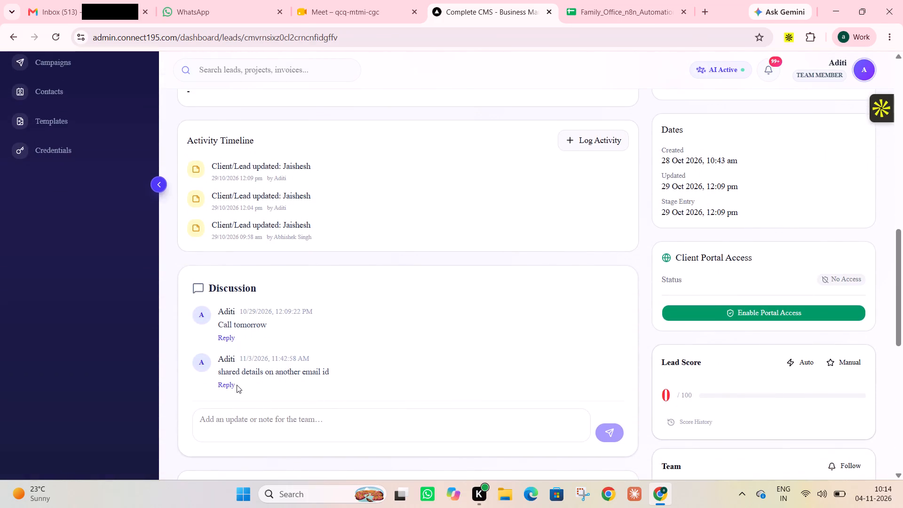
scroll(269, 284, up, 8)
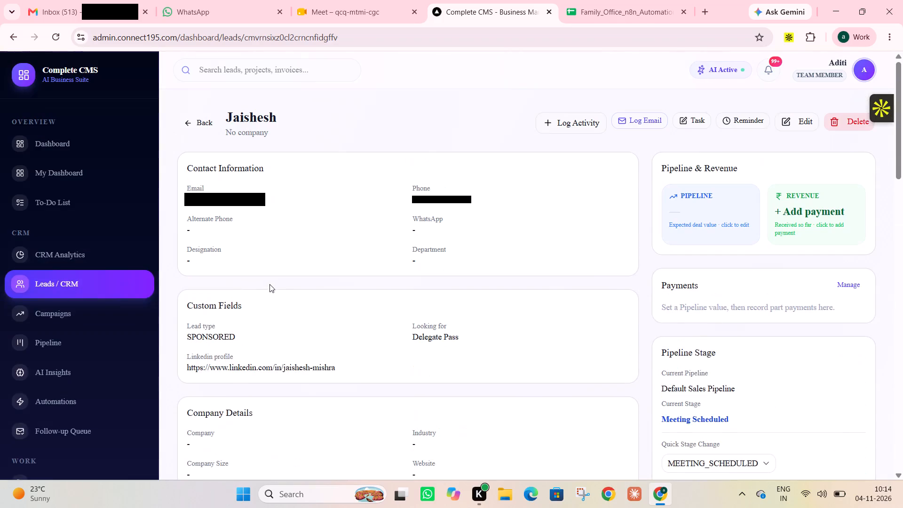
scroll(269, 284, up, 1)
click(190, 123)
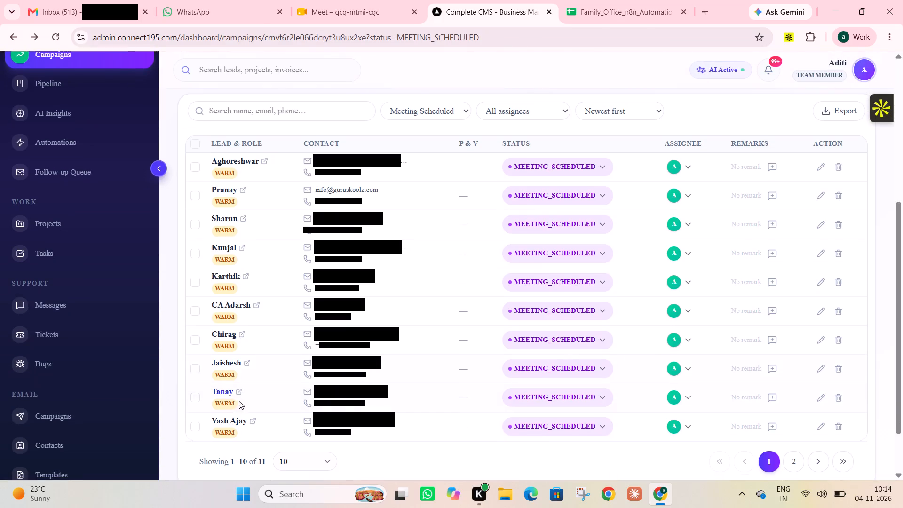
Review the activity timeline and discussion notes of the lead Tanay and return to the Meeting Scheduled list.
click(223, 393)
scroll(223, 393, down, 7)
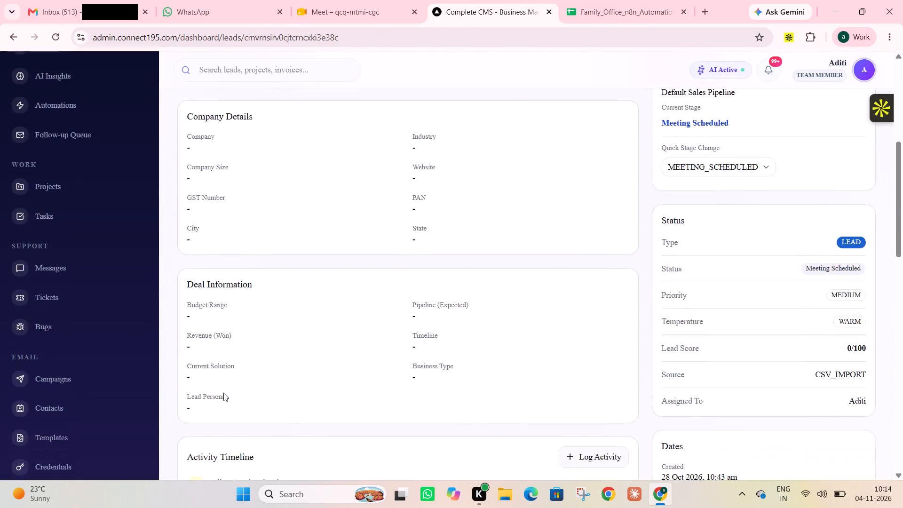
scroll(223, 393, down, 3)
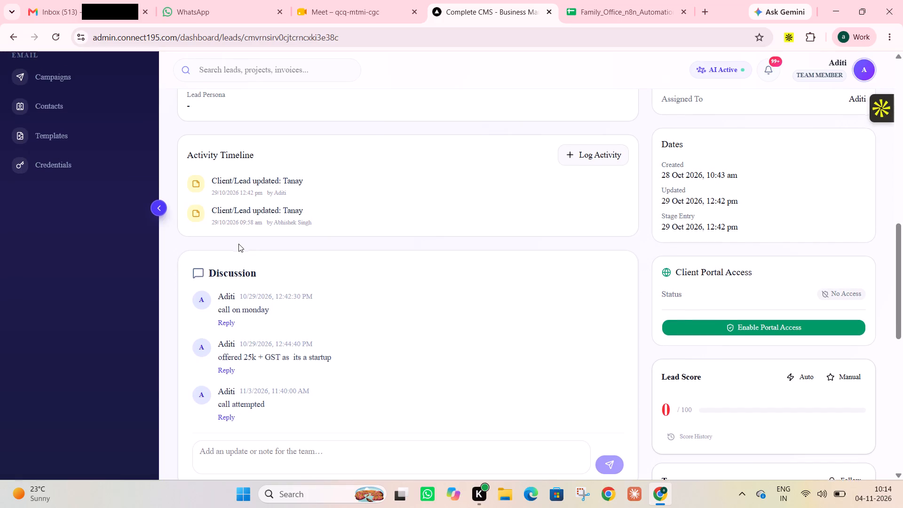
scroll(238, 244, up, 1)
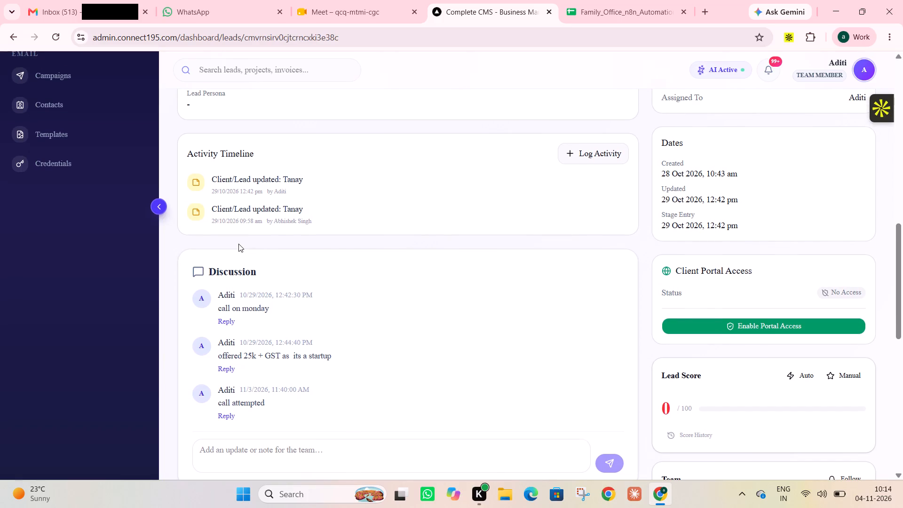
scroll(238, 244, up, 3)
scroll(208, 151, up, 6)
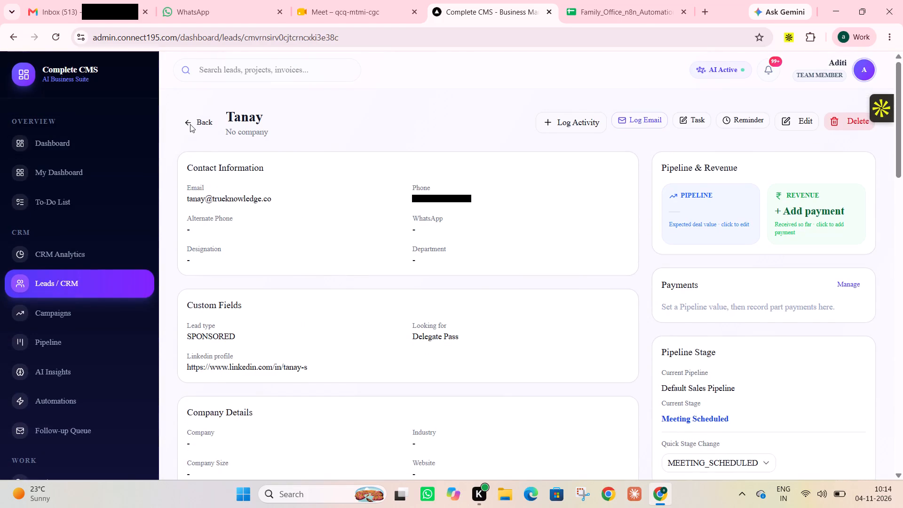
click(189, 124)
Review the record of the last lead on the first page and return to the Meeting Scheduled list.
click(240, 423)
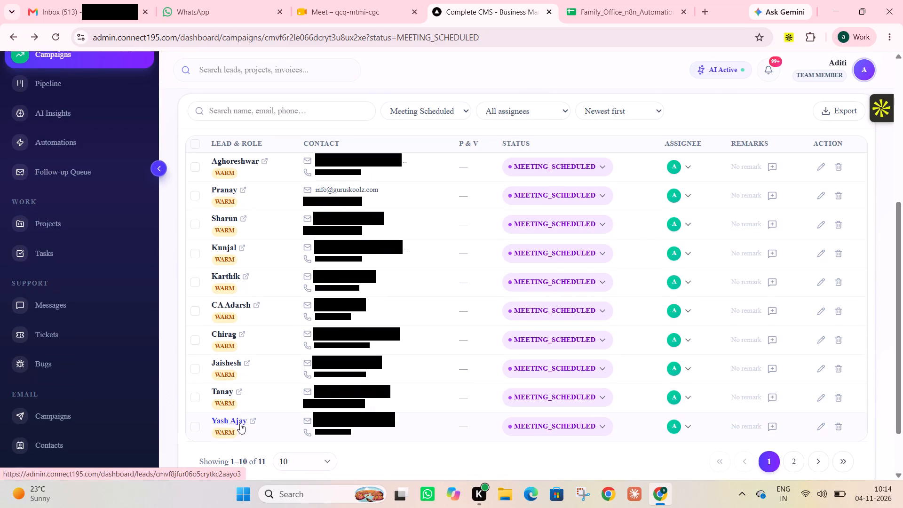
scroll(240, 423, down, 6)
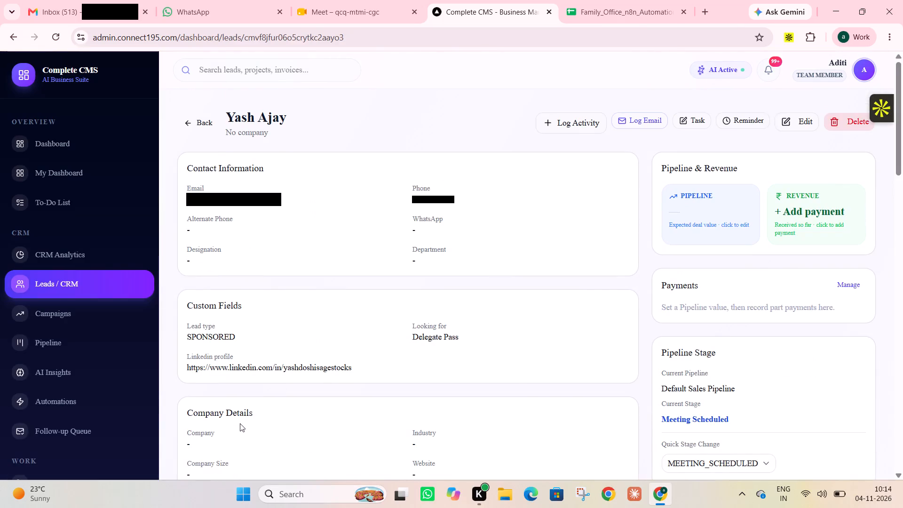
click(190, 127)
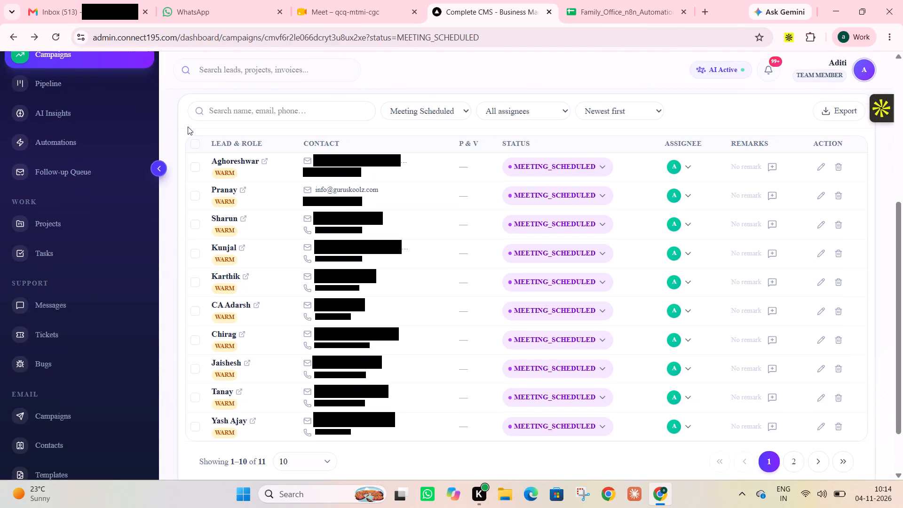
Change the campaign's lead status filter from Meeting Scheduled to Negotiation.
scroll(184, 213, up, 5)
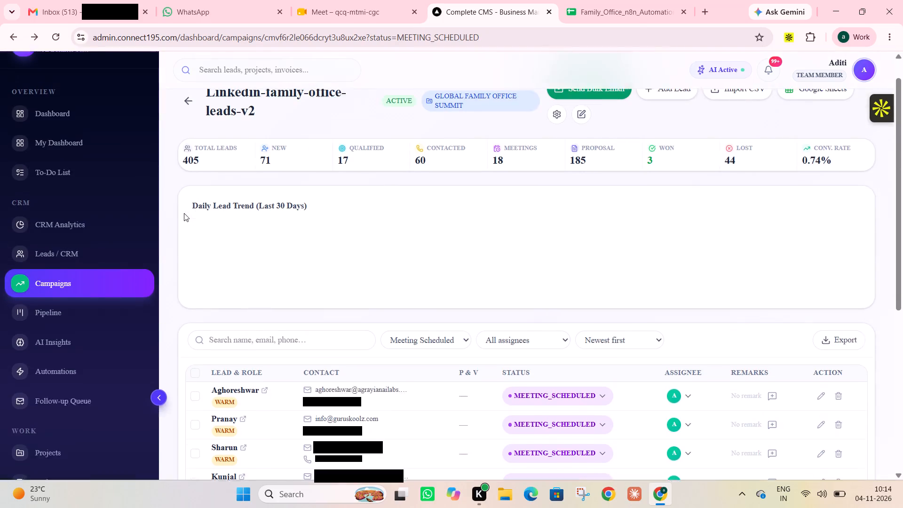
scroll(184, 213, up, 2)
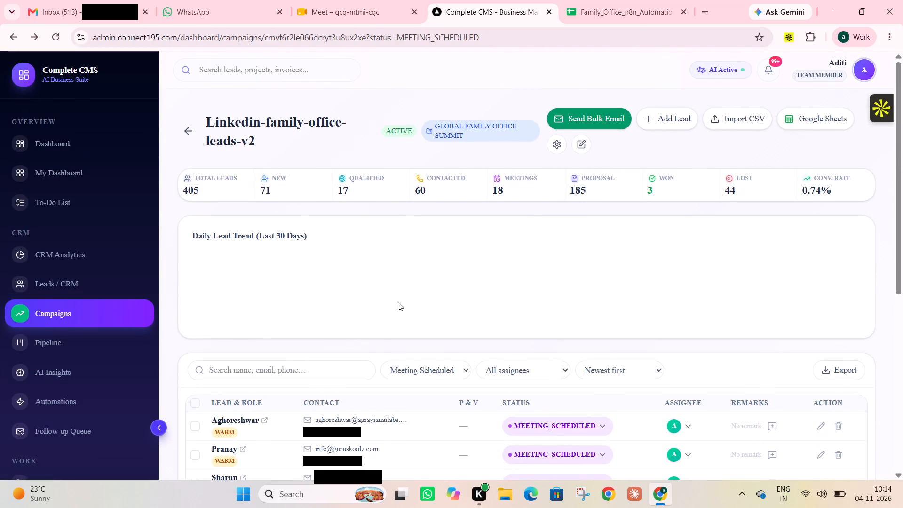
scroll(404, 315, down, 1)
click(450, 304)
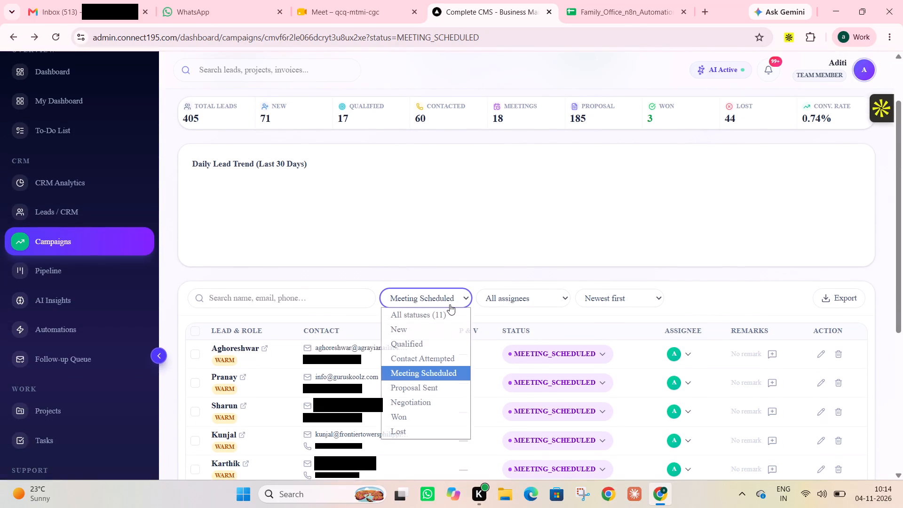
click(448, 405)
Open the record of the Negotiation lead Vicky and review its contact details, custom fields, activity timeline and discussion notes.
scroll(448, 405, down, 1)
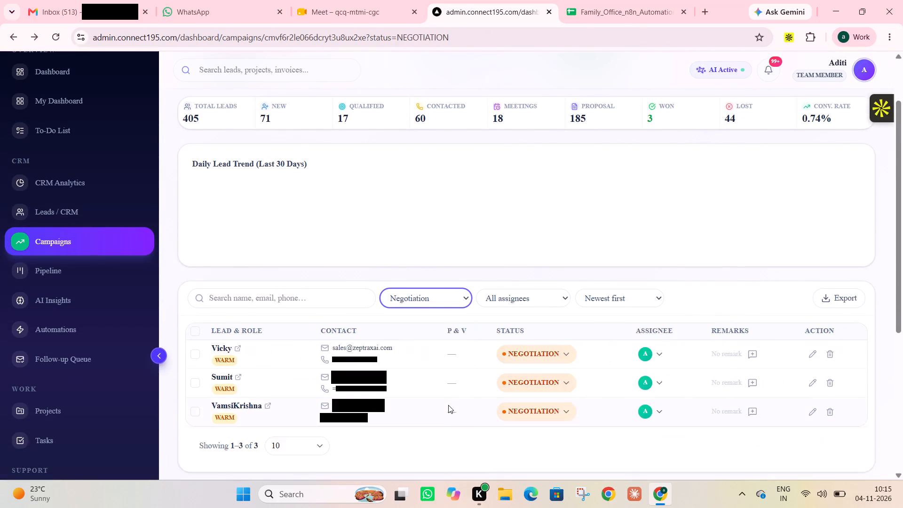
scroll(448, 405, down, 1)
click(238, 213)
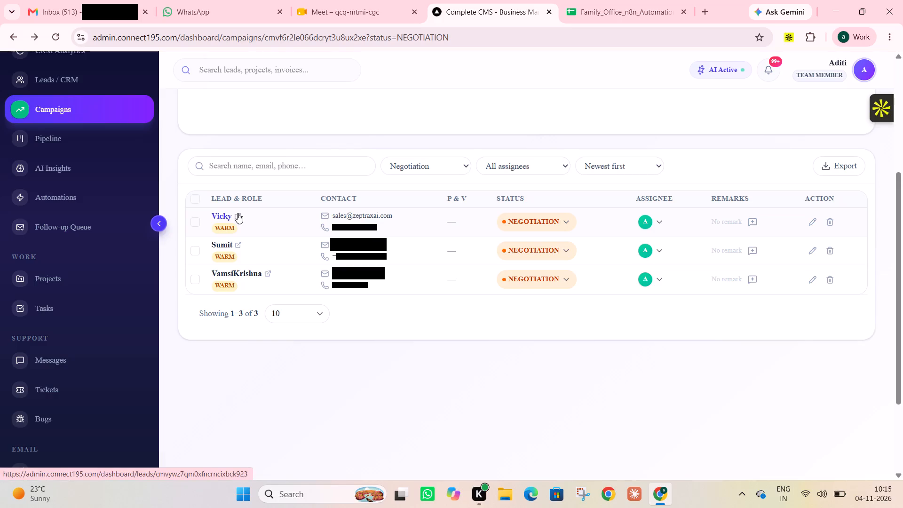
scroll(293, 324, down, 4)
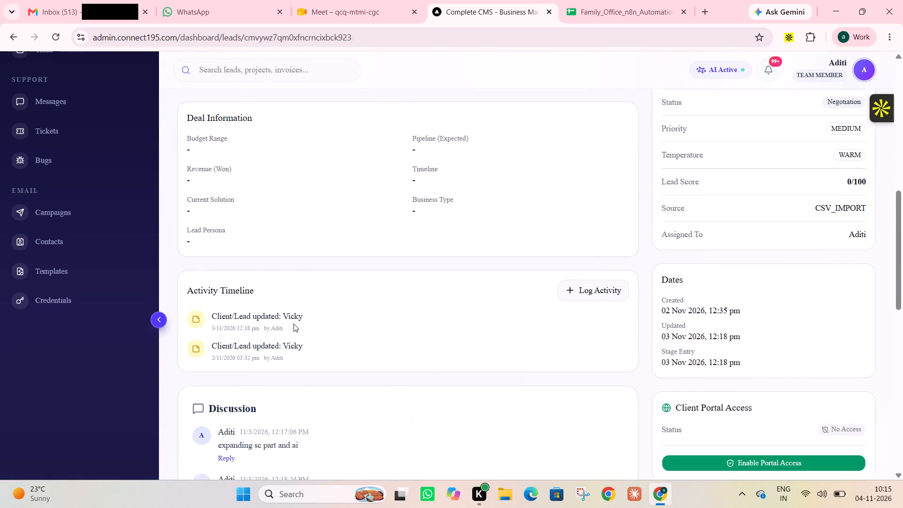
scroll(293, 324, down, 2)
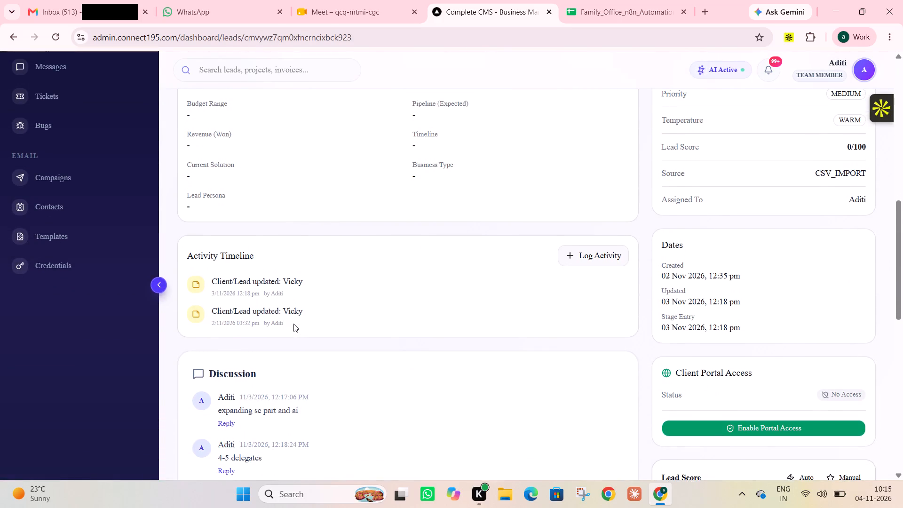
scroll(293, 324, up, 1)
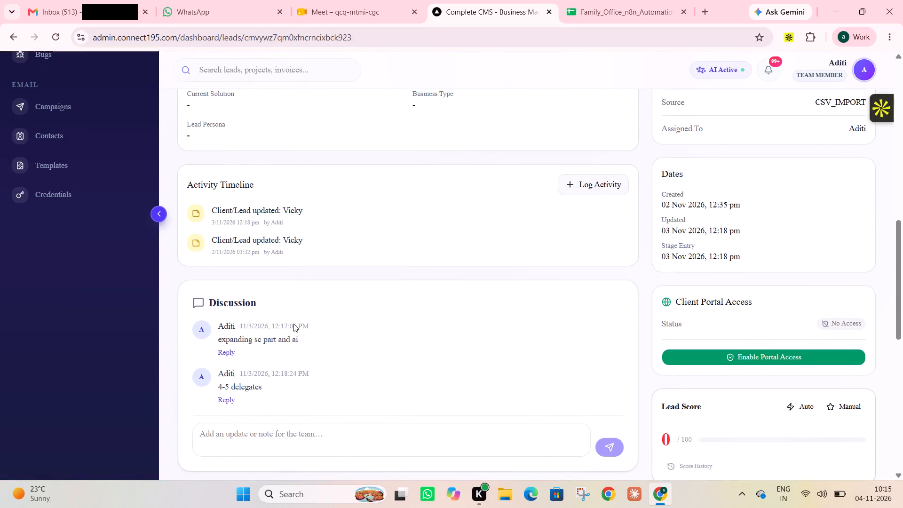
scroll(293, 324, up, 6)
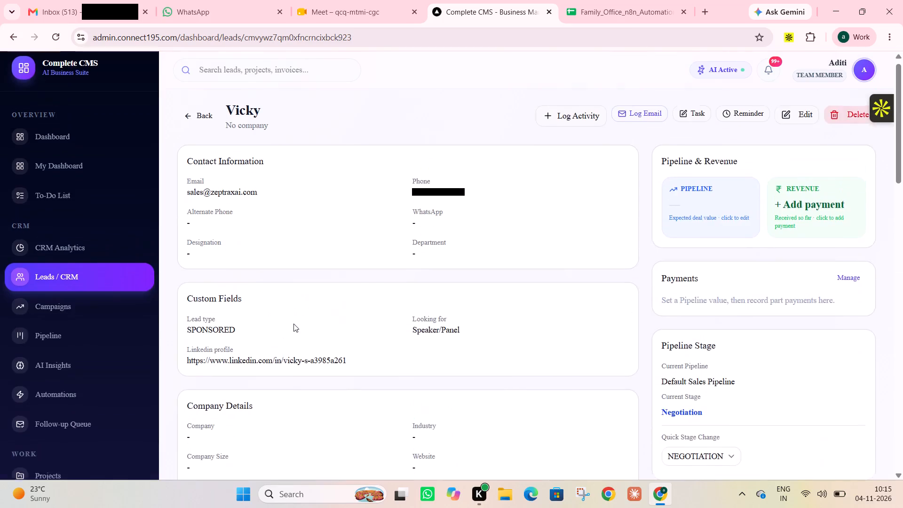
scroll(293, 324, up, 1)
scroll(293, 324, down, 7)
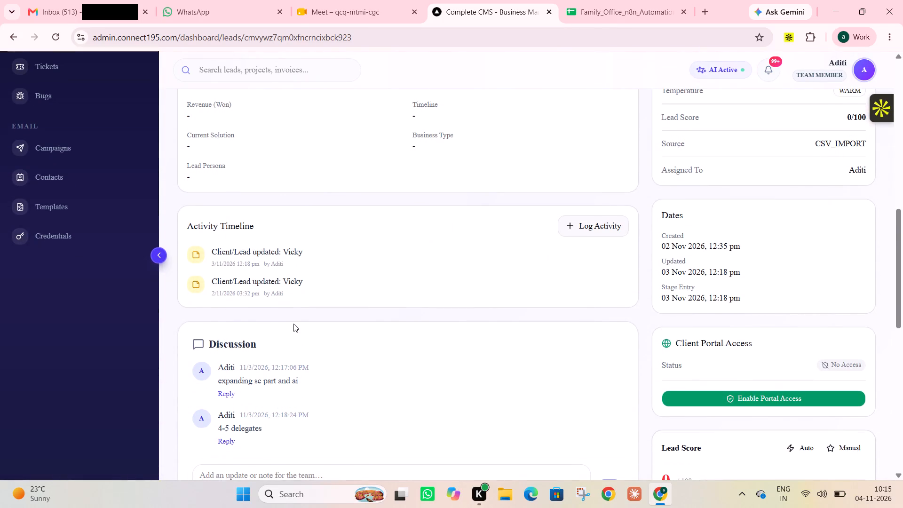
scroll(293, 324, down, 3)
Finish reviewing Vicky's discussion notes and attachments, and return to the campaign's Negotiation list.
scroll(293, 324, down, 1)
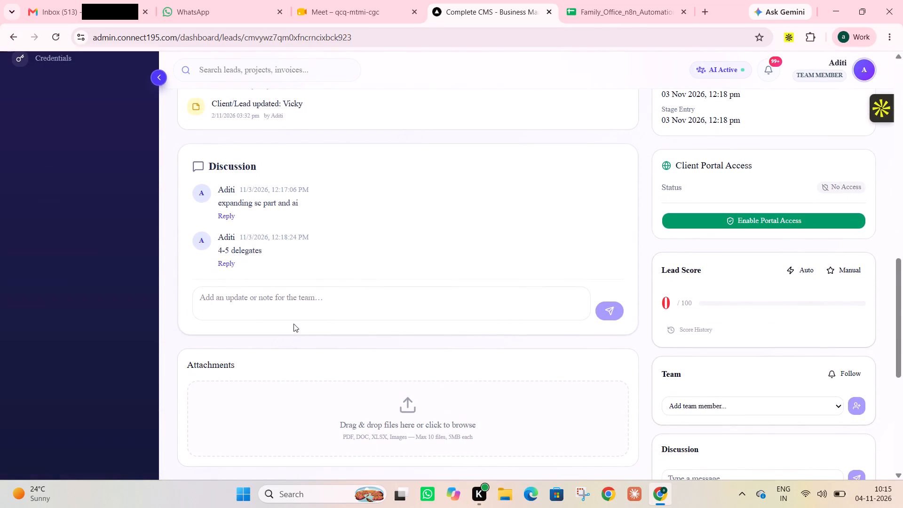
scroll(293, 324, up, 7)
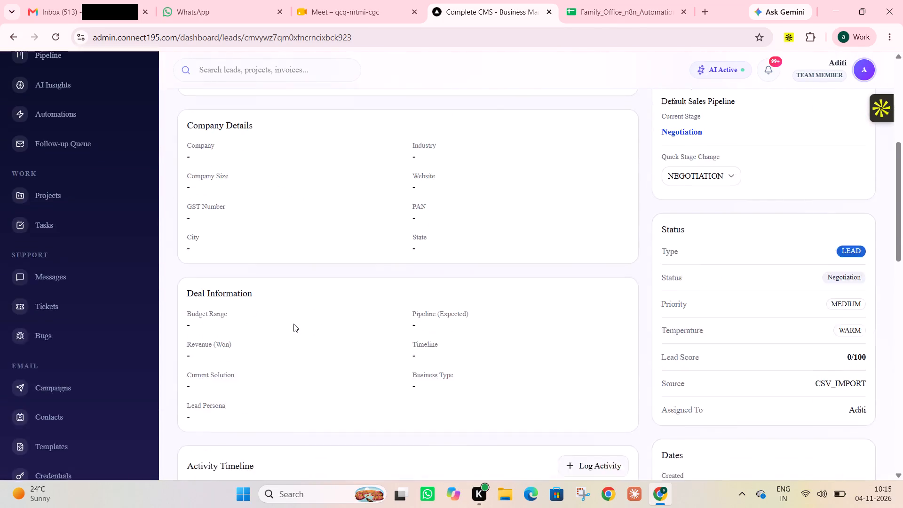
scroll(293, 324, up, 6)
click(186, 119)
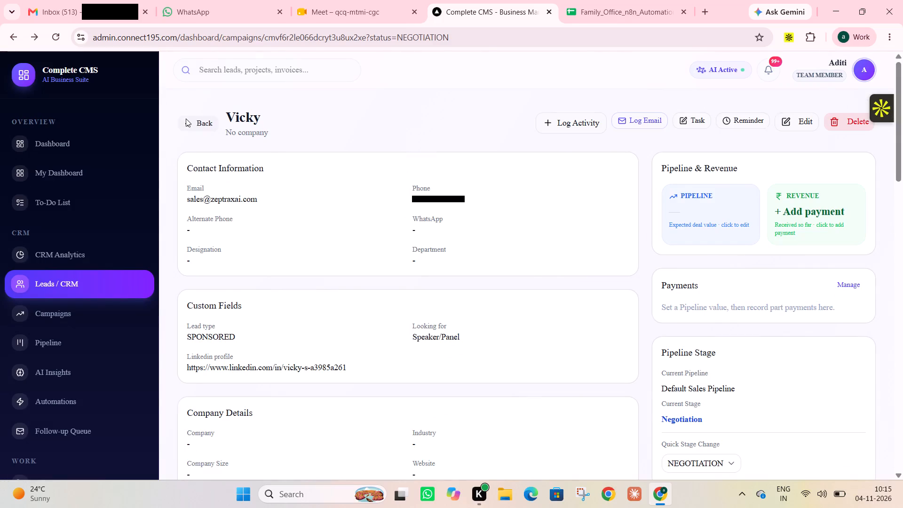
Open the record of the Negotiation lead Sumit and review its discussion notes, contact information and custom fields.
click(232, 246)
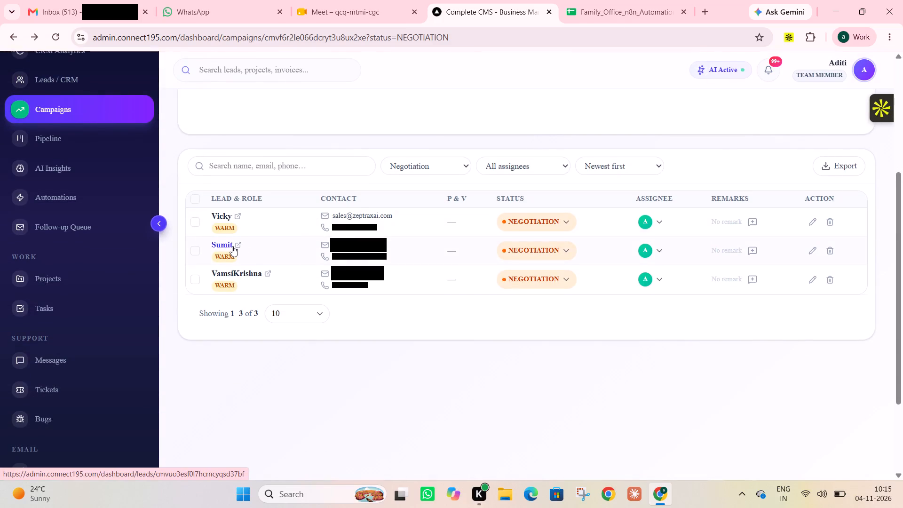
scroll(277, 342, down, 6)
scroll(277, 342, right, 1)
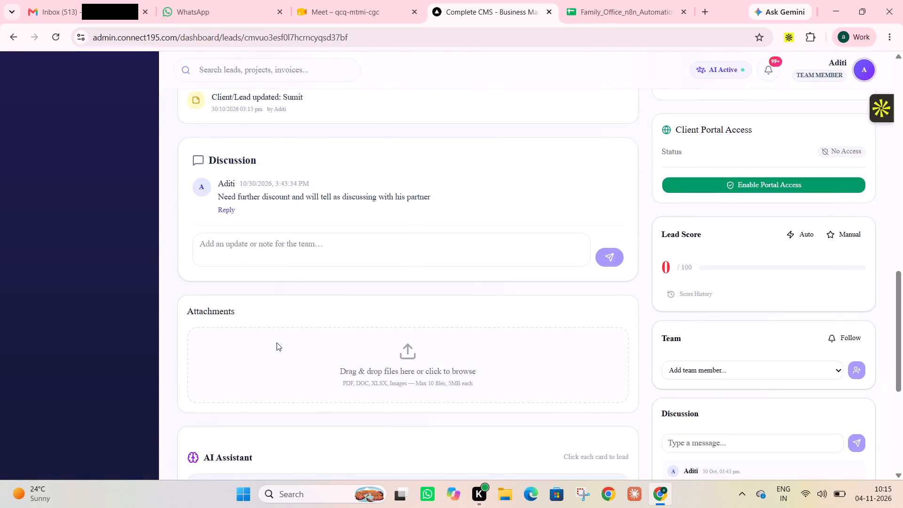
scroll(277, 342, right, 3)
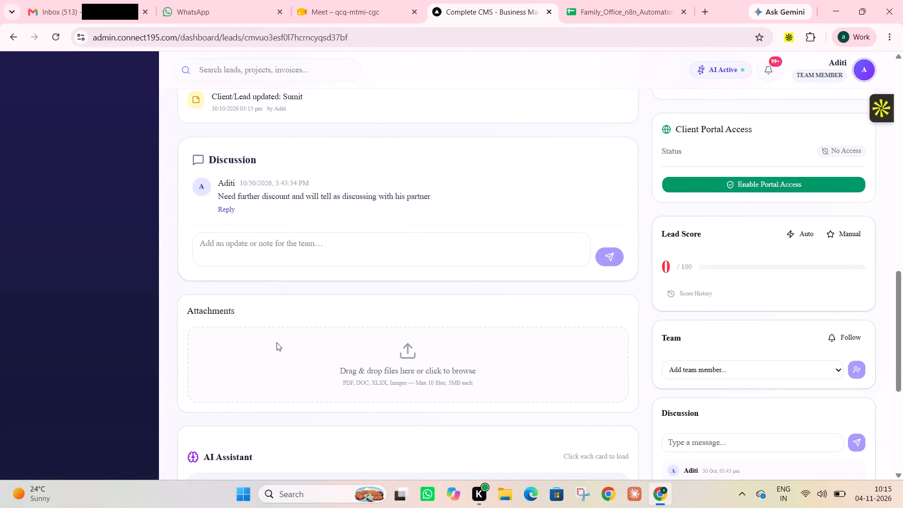
scroll(277, 342, right, 2)
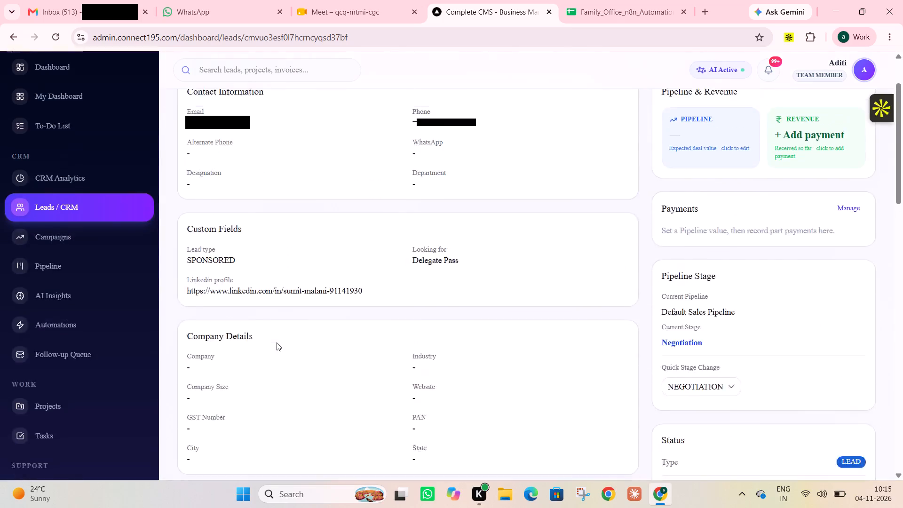
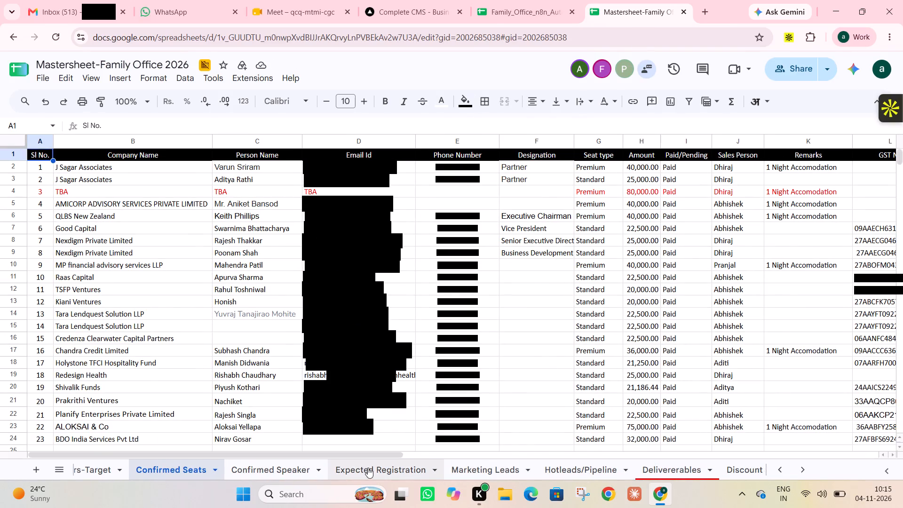
Look through the Expected Registration and Discount System sheets of the Mastersheet-Family Office 2026 workbook, including the pass discount prices.
click(368, 468)
scroll(343, 390, up, 3)
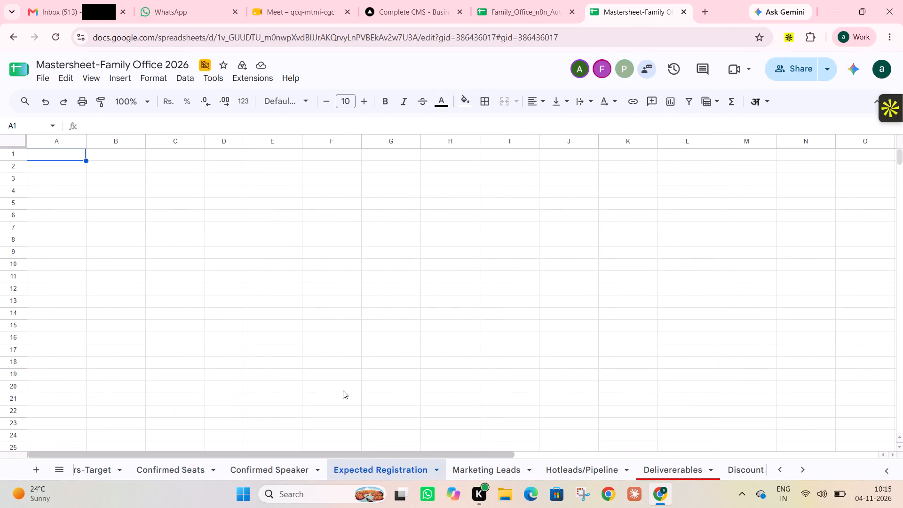
scroll(435, 474, left, 3)
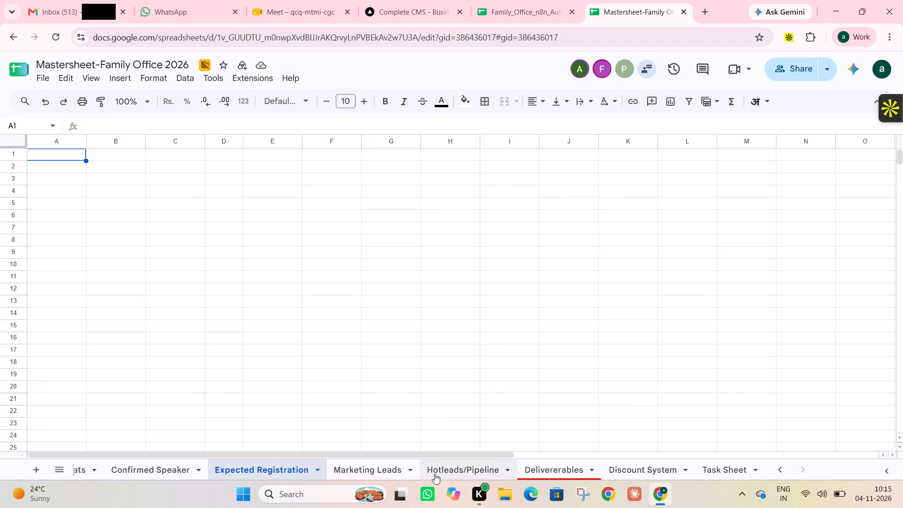
click(653, 476)
scroll(653, 476, left, 2)
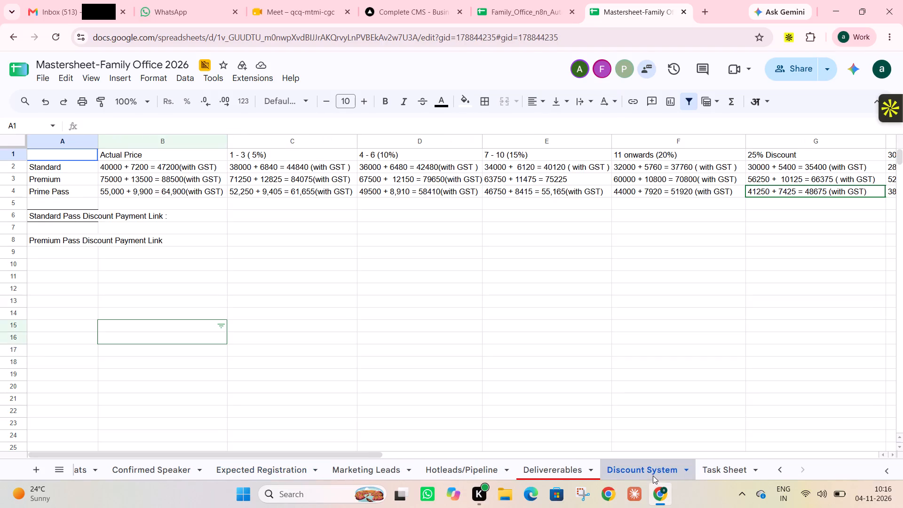
Go back to the Confirmed Seats sheet and examine the registered companies, seat types, amounts, payment status, sales persons and remarks.
scroll(481, 462, right, 4)
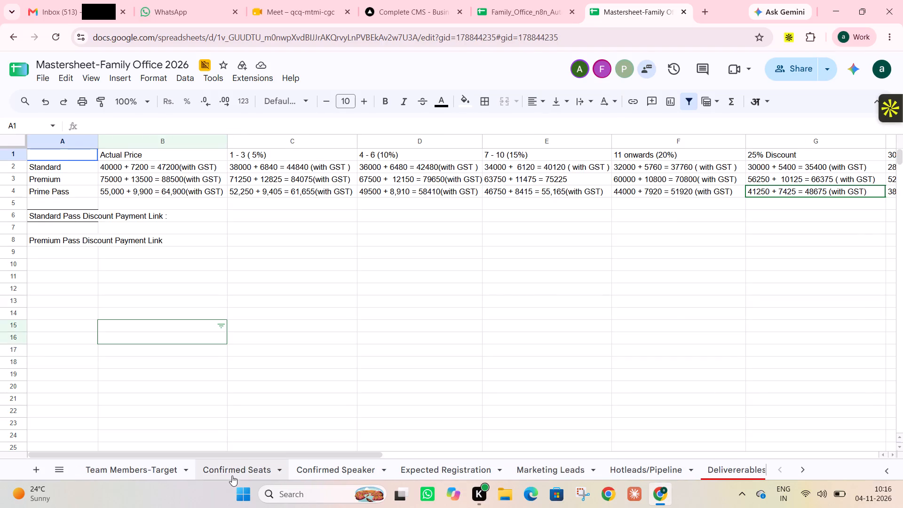
click(232, 476)
scroll(301, 364, down, 1)
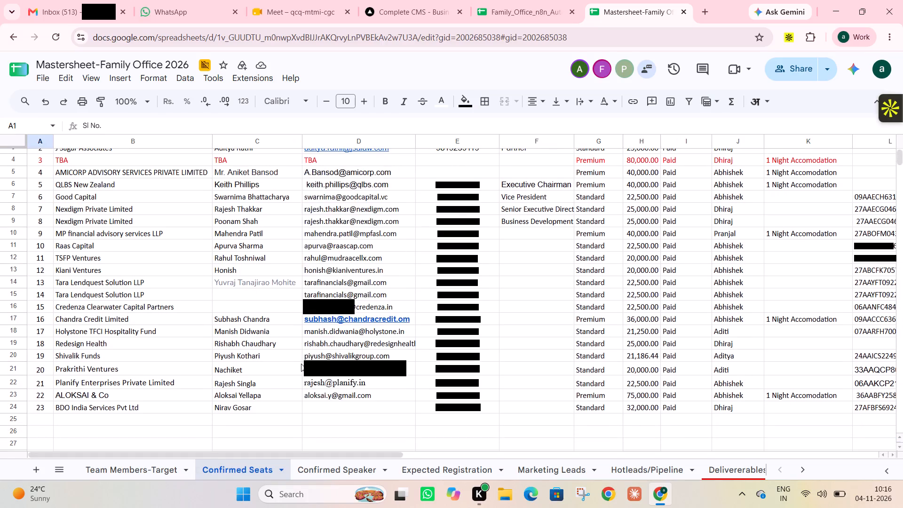
scroll(301, 364, down, 3)
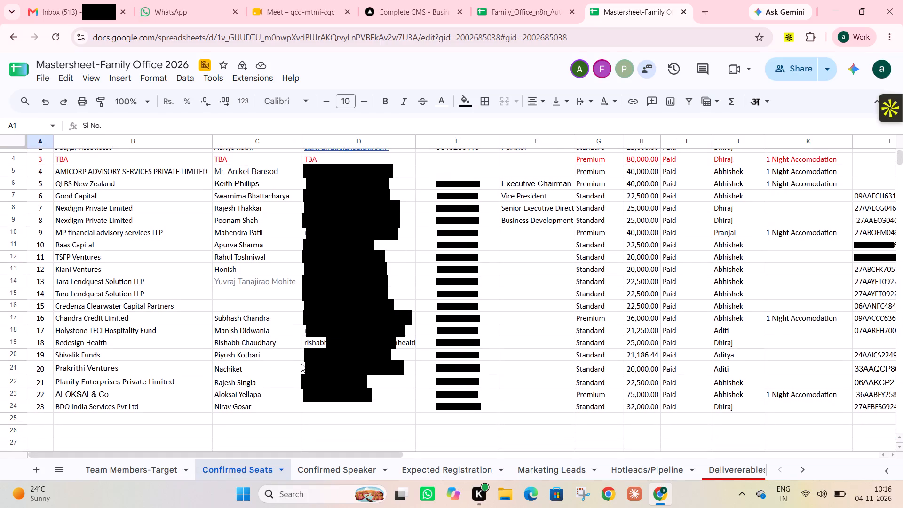
scroll(301, 364, down, 1)
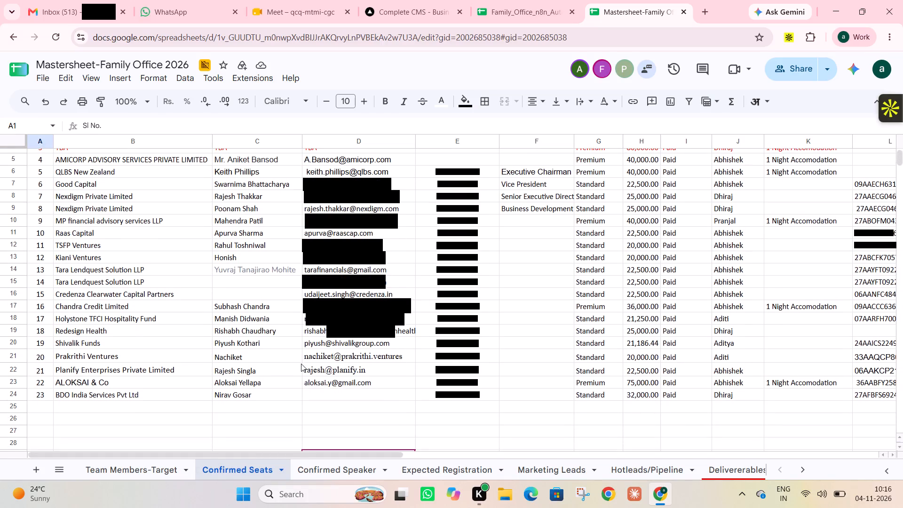
scroll(301, 364, down, 1)
scroll(301, 364, left, 1)
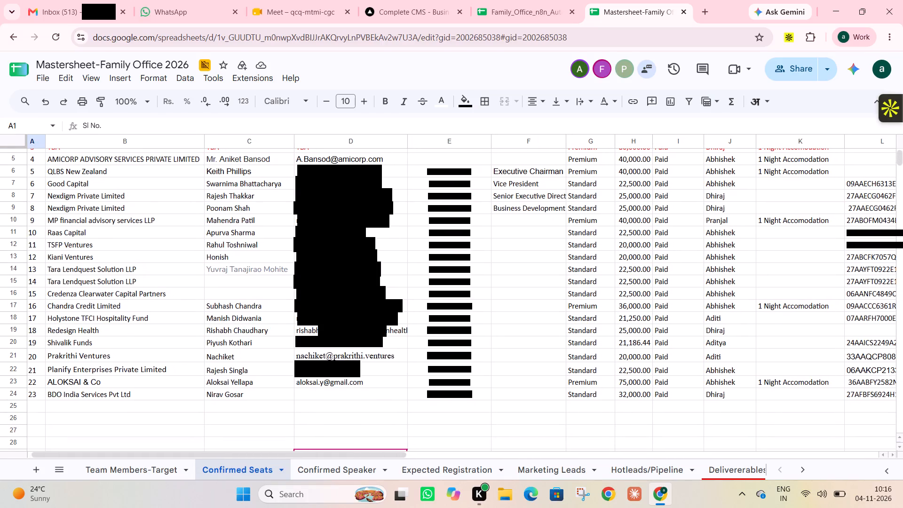
scroll(301, 364, left, 3)
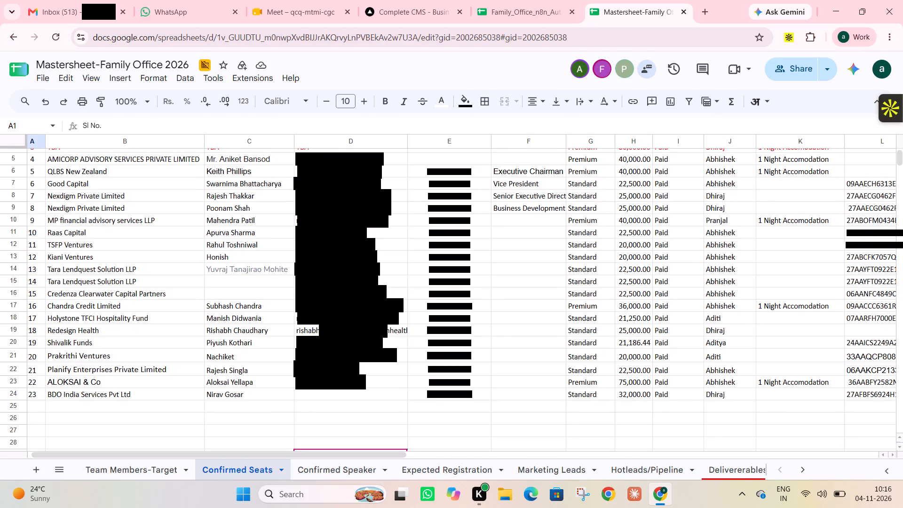
scroll(301, 364, left, 1)
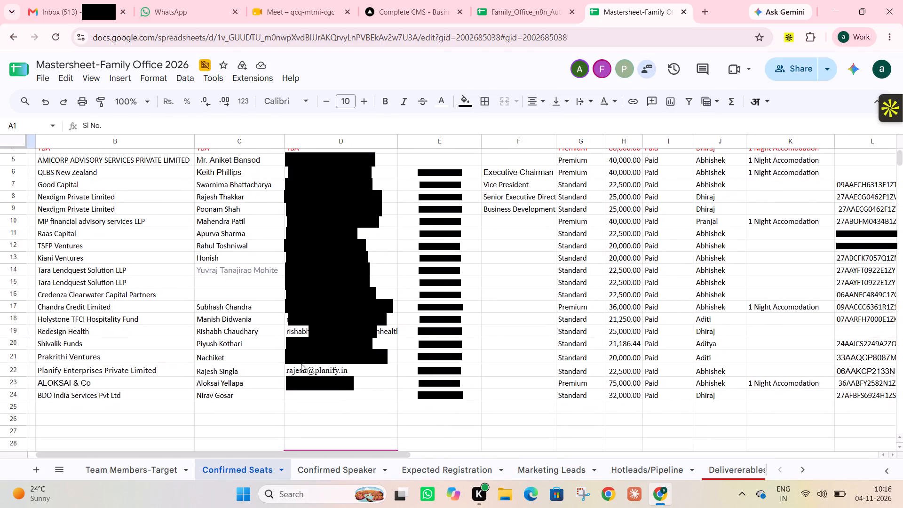
scroll(301, 364, left, 1)
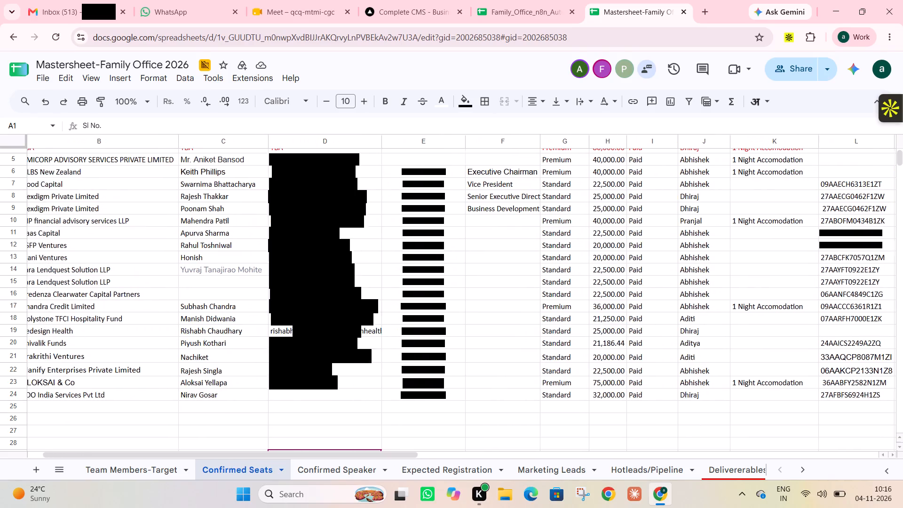
scroll(413, 379, right, 1)
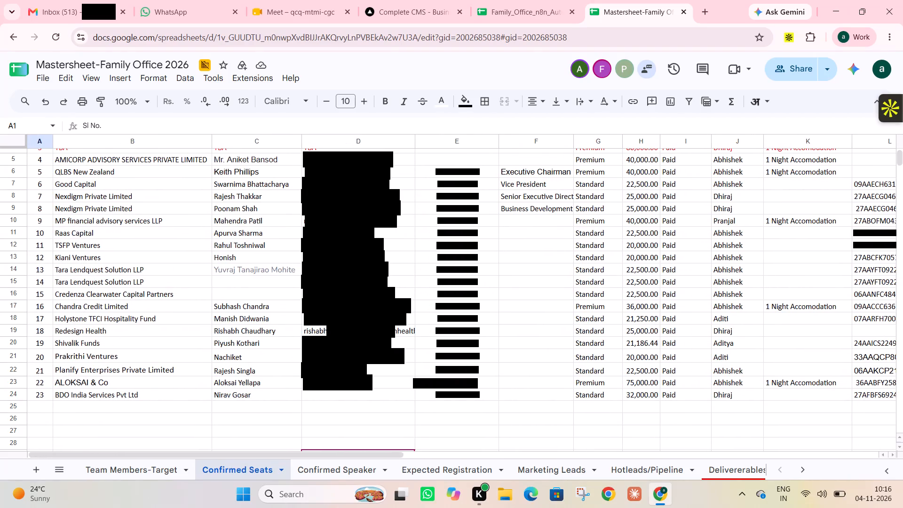
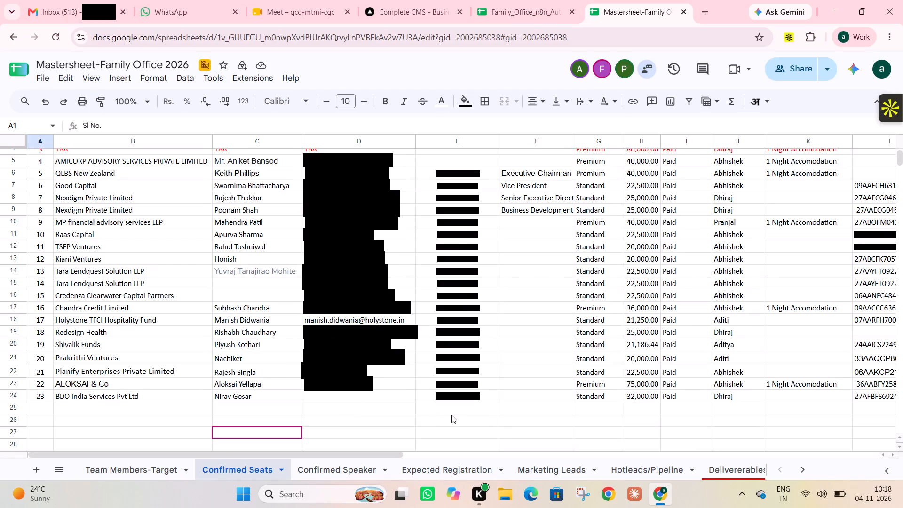
Examine the further columns of the Confirmed Seats sheet, covering sales persons, accommodation, tax registration numbers and sent status for each registered company.
scroll(595, 415, right, 1)
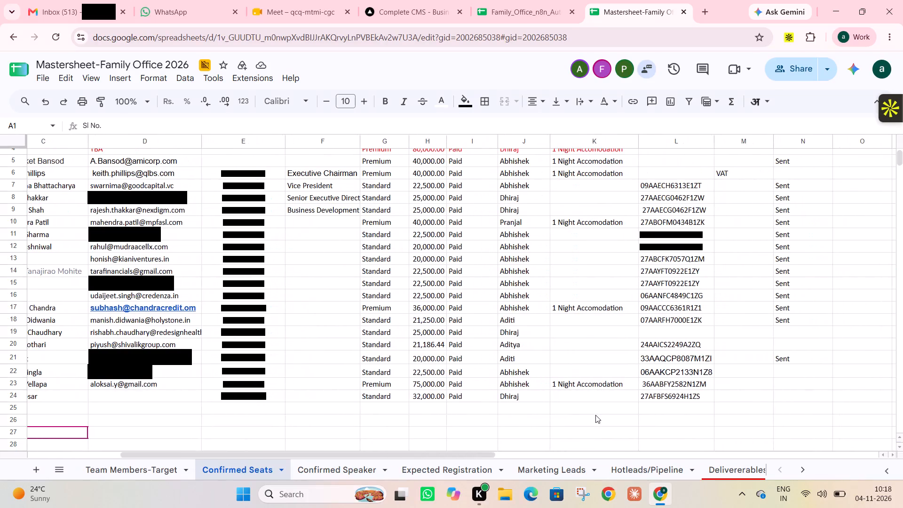
scroll(595, 415, right, 3)
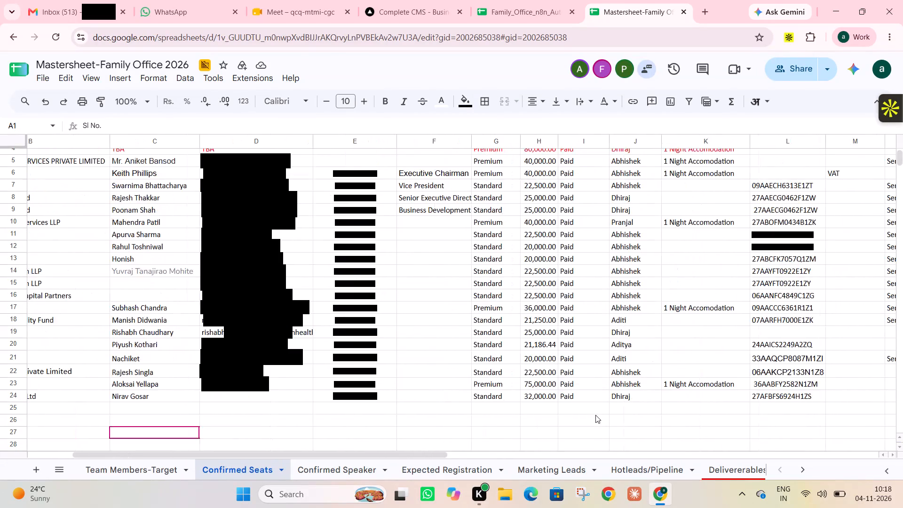
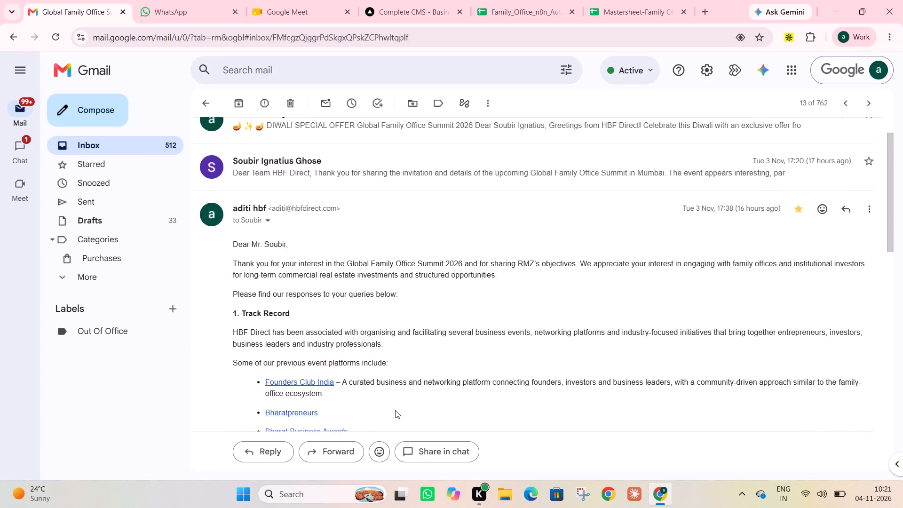
Read through the reply to RMZ's queries about the Global Family Office Summit 2026, covering track record, participation, pass categories and speaking opportunities.
scroll(395, 410, down, 1)
scroll(395, 410, right, 4)
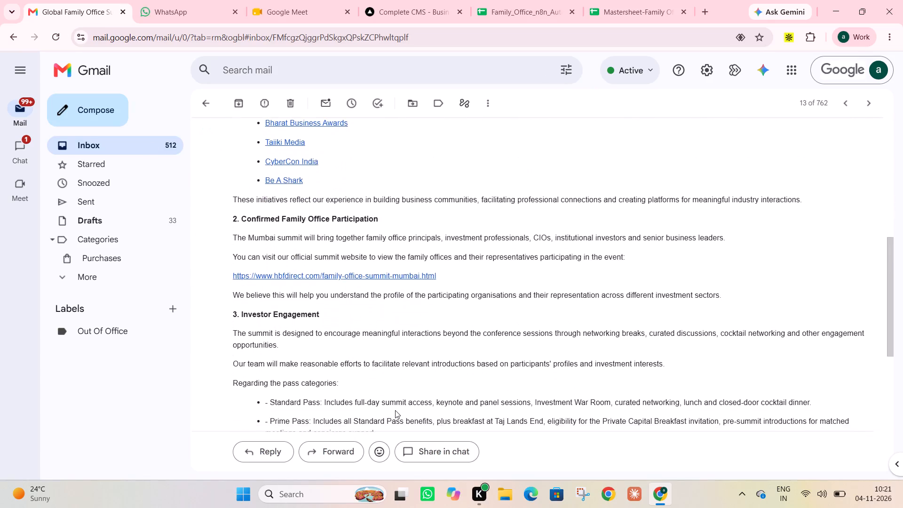
scroll(395, 410, down, 3)
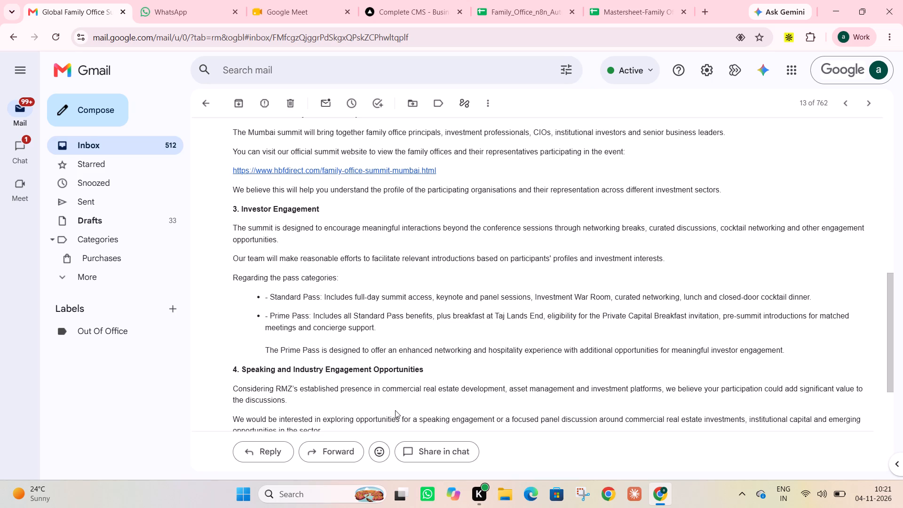
scroll(395, 410, down, 3)
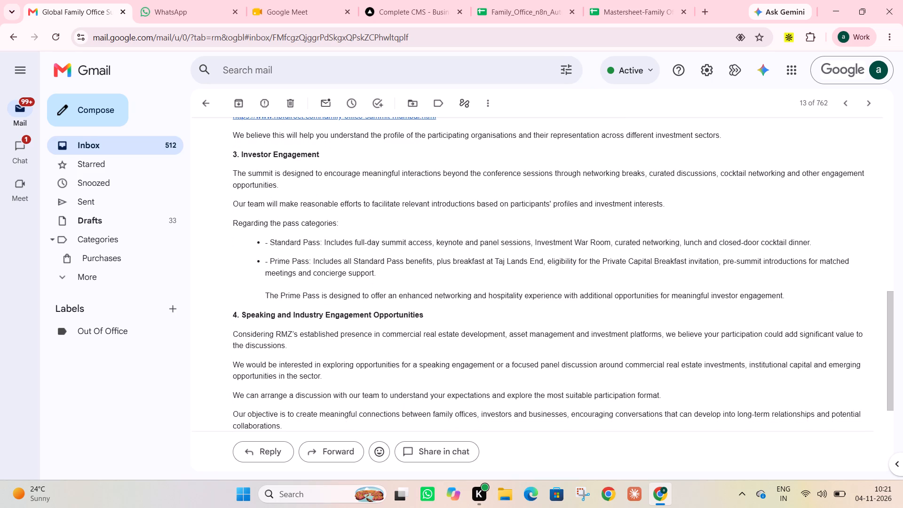
scroll(395, 410, right, 3)
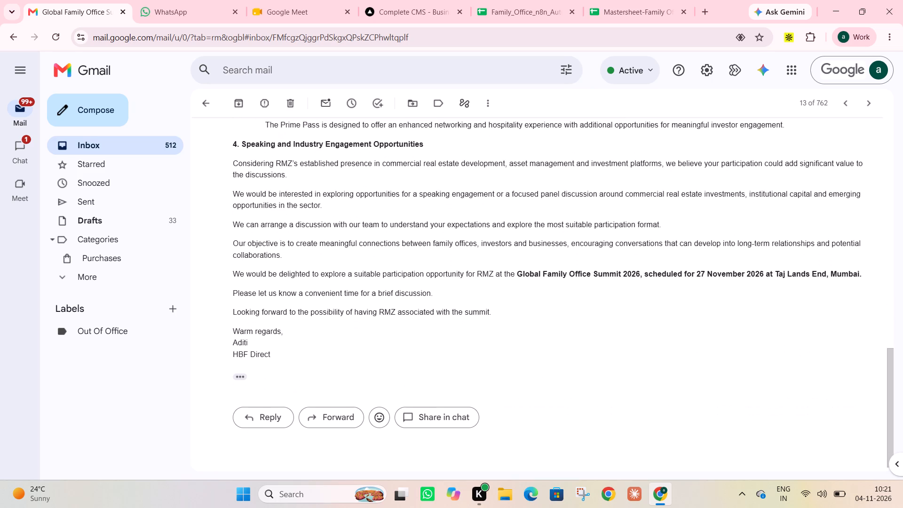
scroll(395, 410, up, 3)
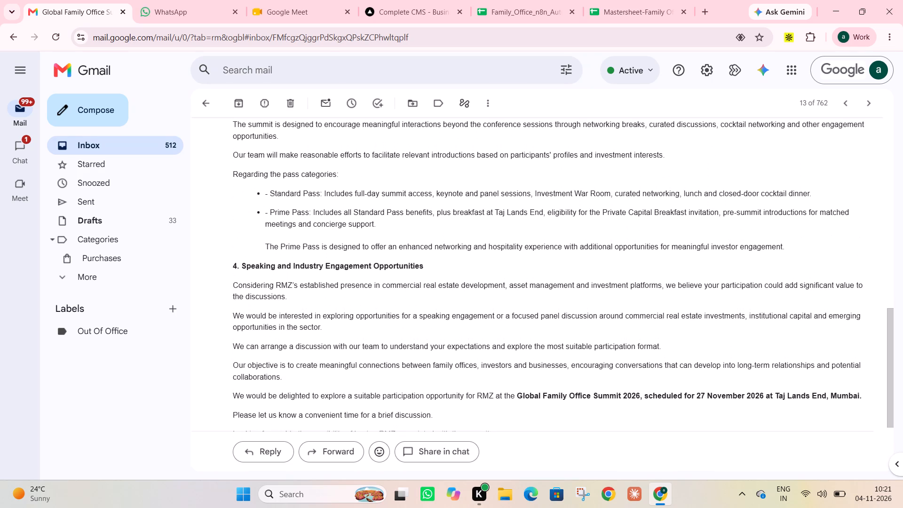
scroll(395, 410, up, 2)
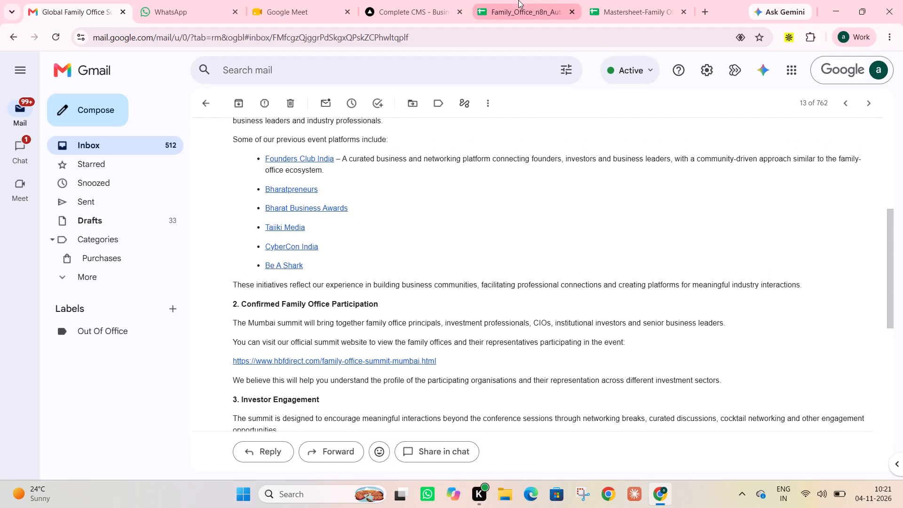
scroll(243, 275, up, 5)
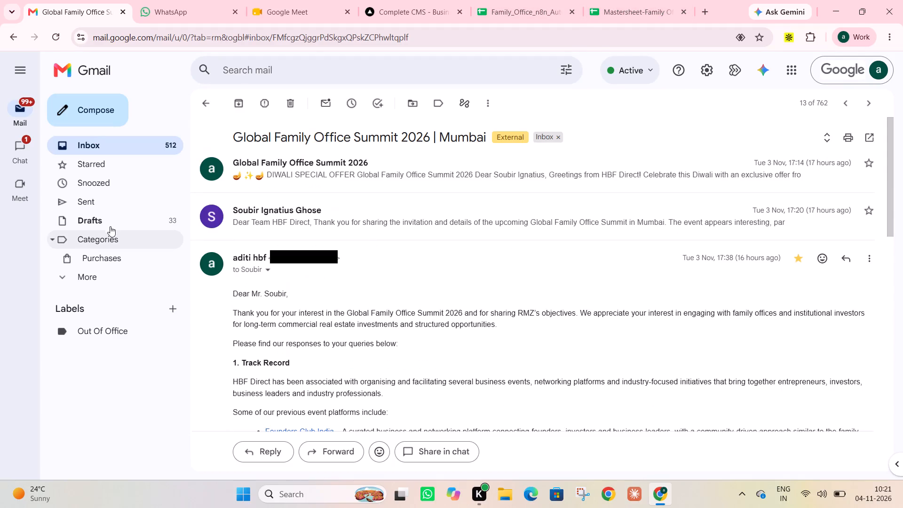
Open the Sent mail and look through the recipients of the Global Family Office Summit 2026 Diwali offer emails.
click(139, 206)
scroll(460, 326, down, 4)
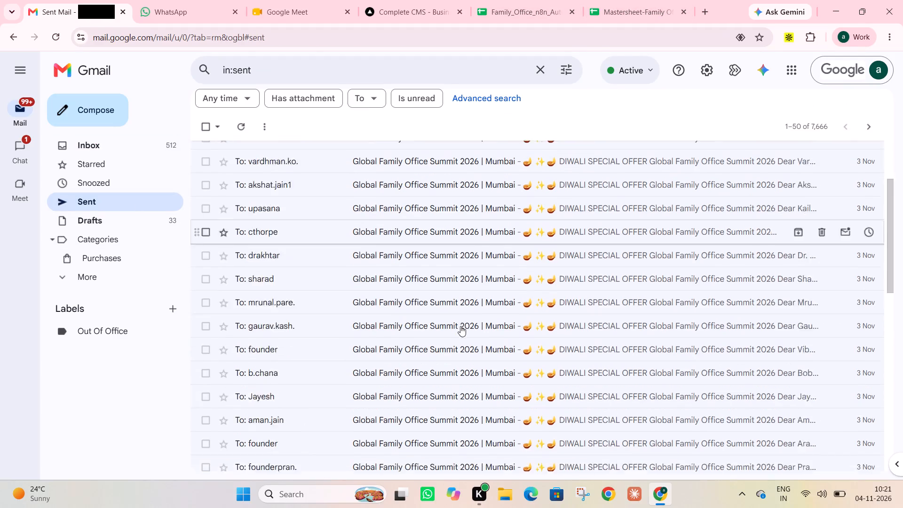
scroll(460, 326, down, 3)
scroll(460, 326, right, 1)
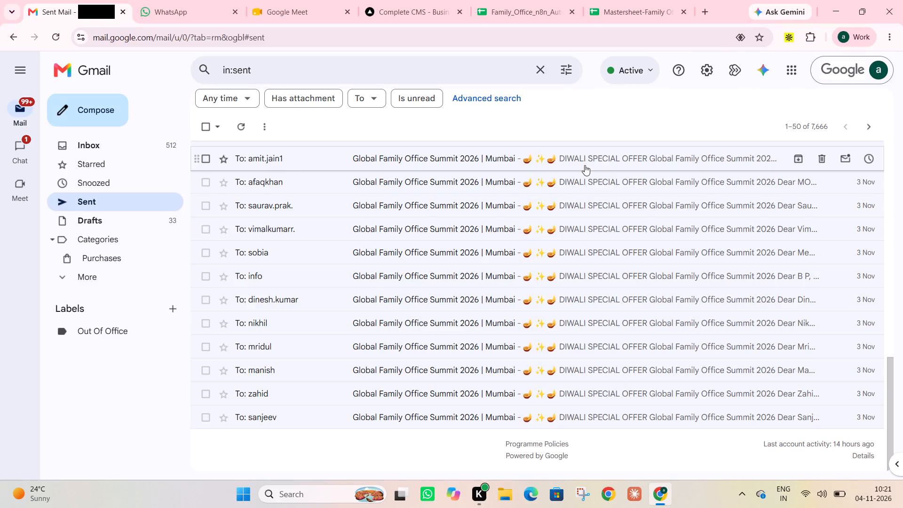
Switch to the Mastersheet-Family Office 2026 workbook and check the Confirmed Seats sheet and the team's revenue and remaining targets on Team Members-Target.
click(635, 16)
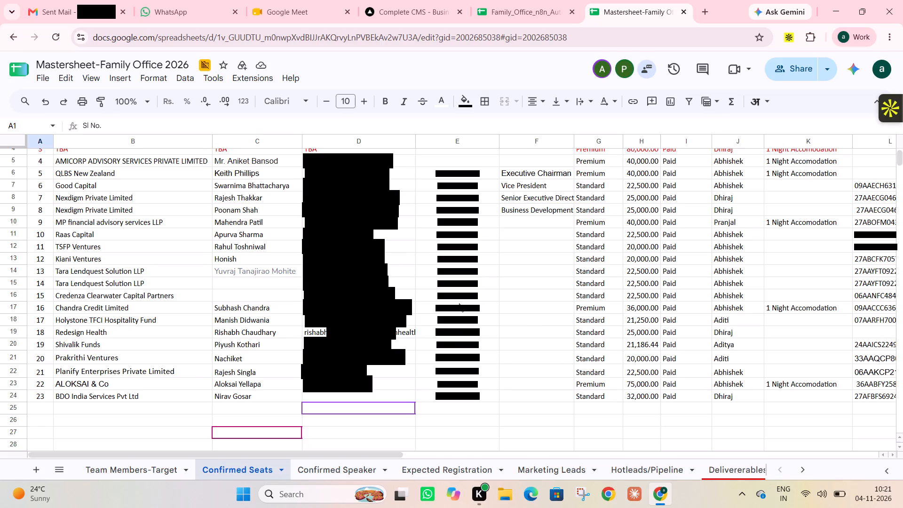
scroll(478, 321, left, 1)
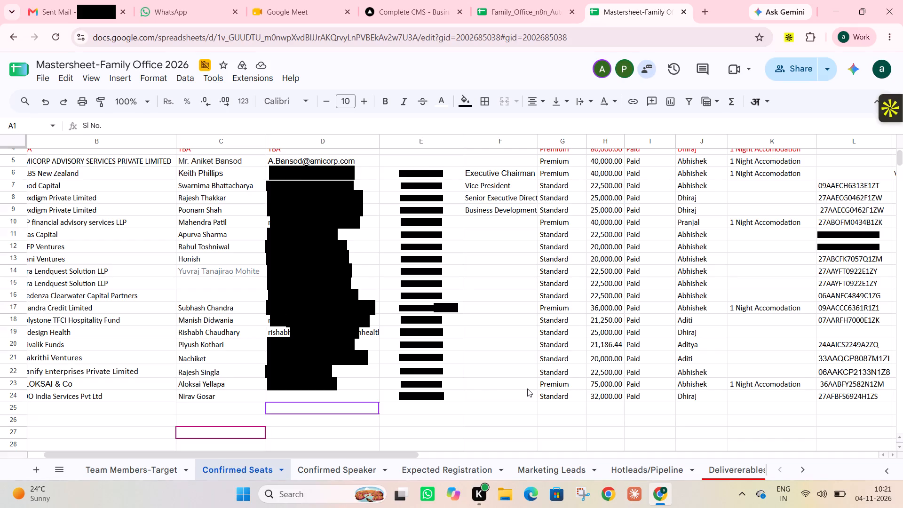
scroll(500, 367, up, 5)
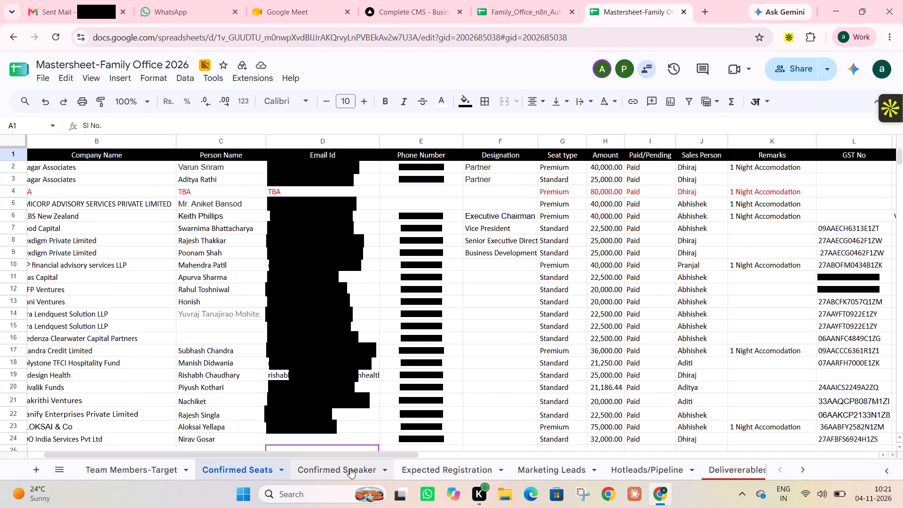
click(163, 476)
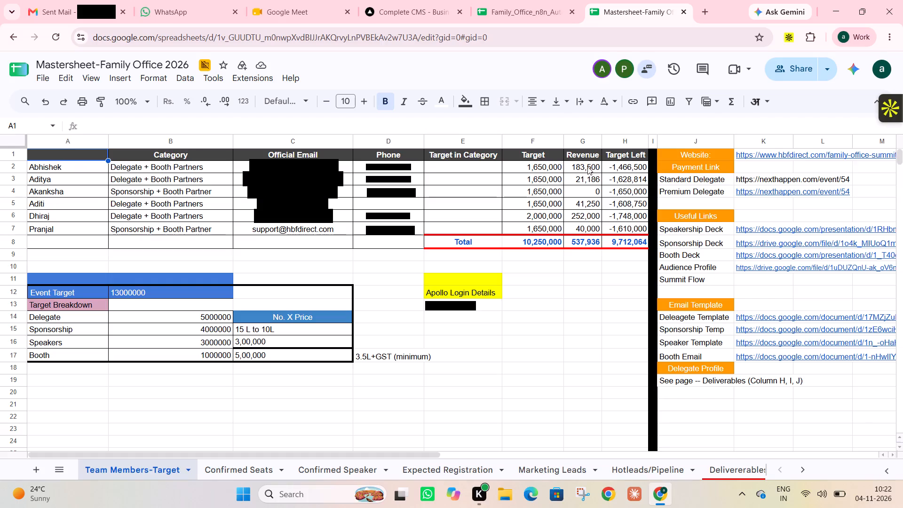
click(631, 170)
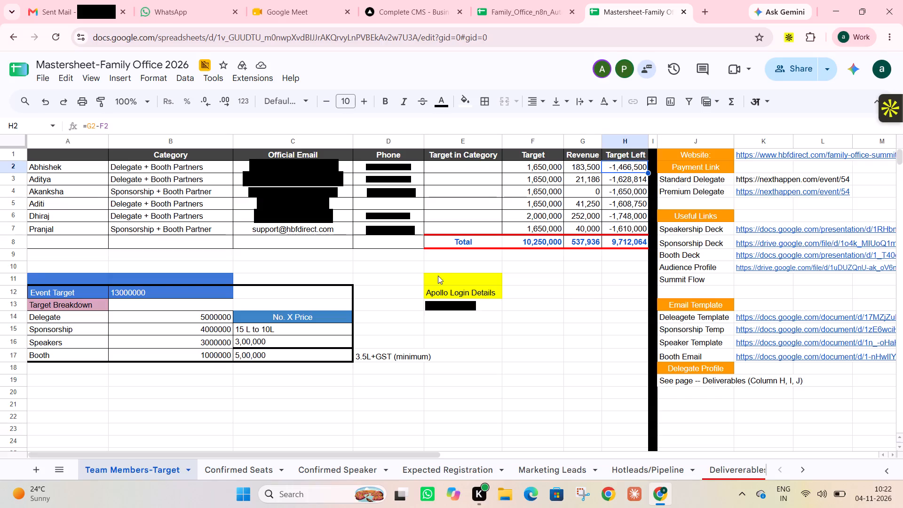
Switch to Complete CMS, return from Sumit's record to the Negotiation list, and examine Vicky's contact, custom field and pipeline details.
click(409, 0)
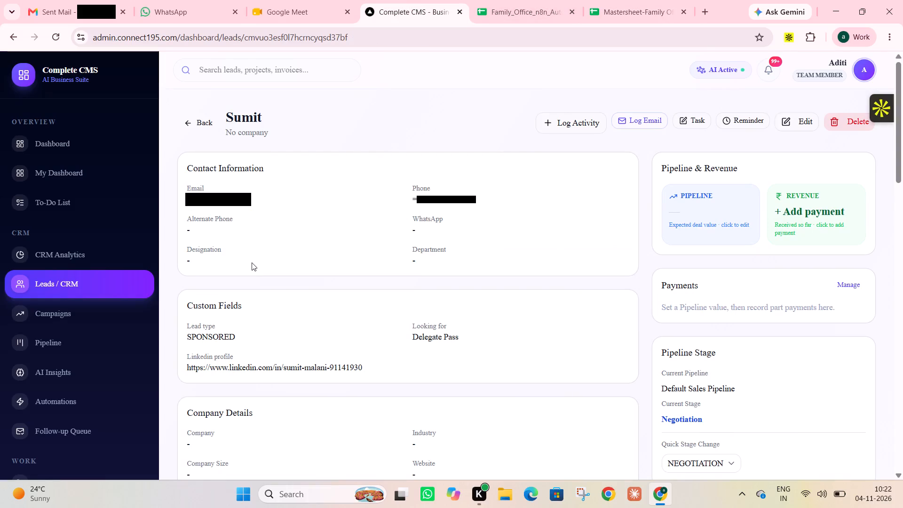
scroll(252, 262, up, 3)
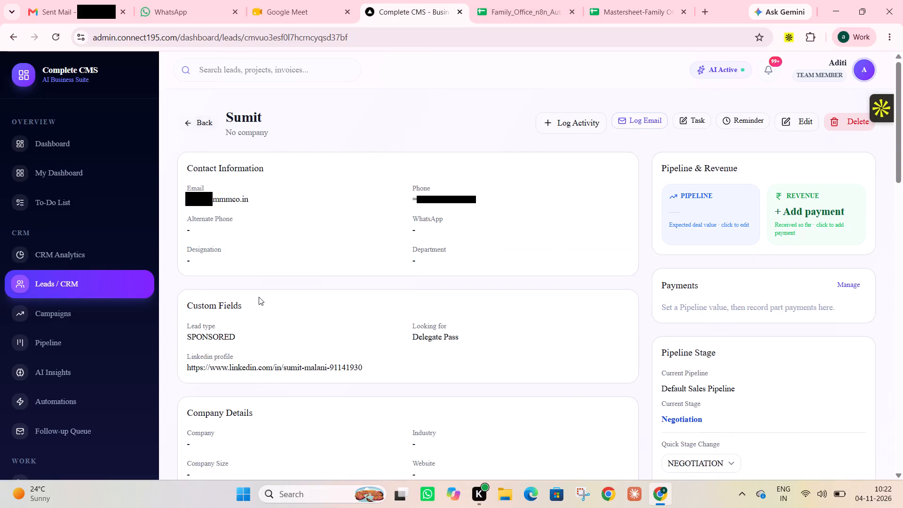
scroll(259, 297, down, 2)
scroll(259, 297, up, 7)
click(187, 126)
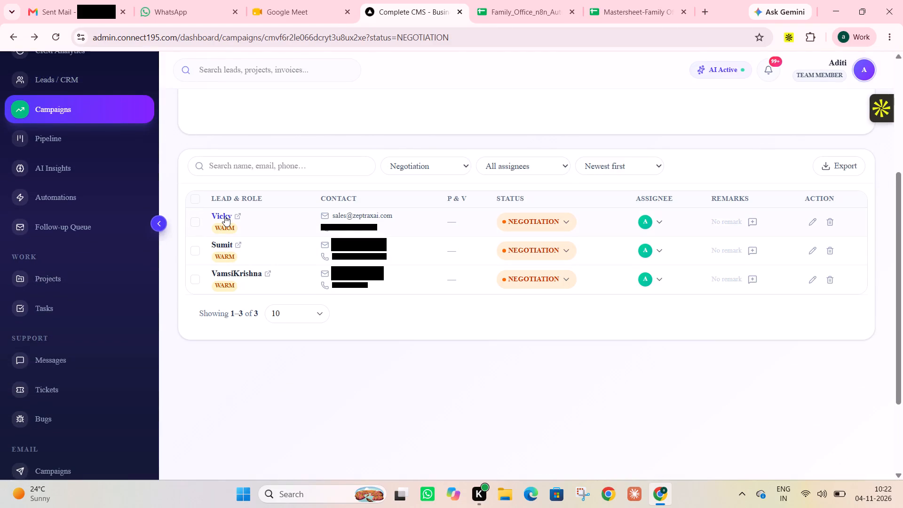
click(225, 216)
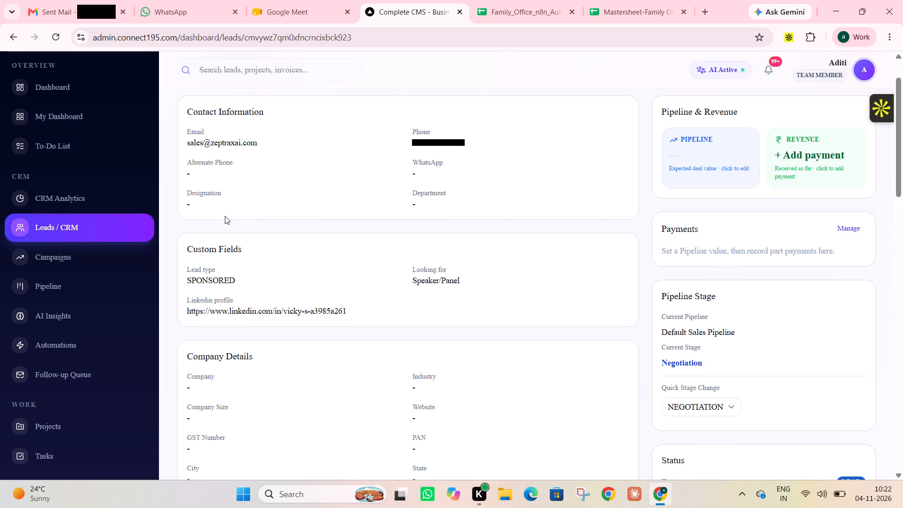
scroll(225, 216, up, 3)
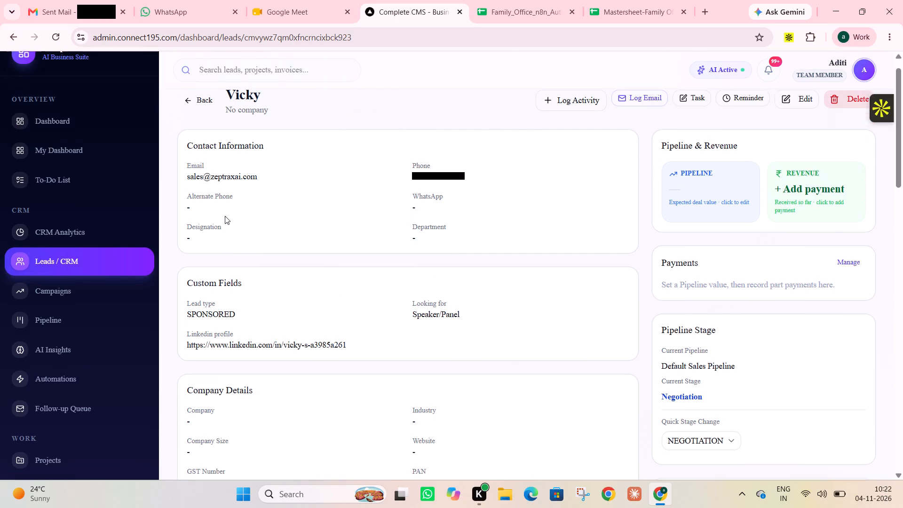
scroll(225, 216, up, 10)
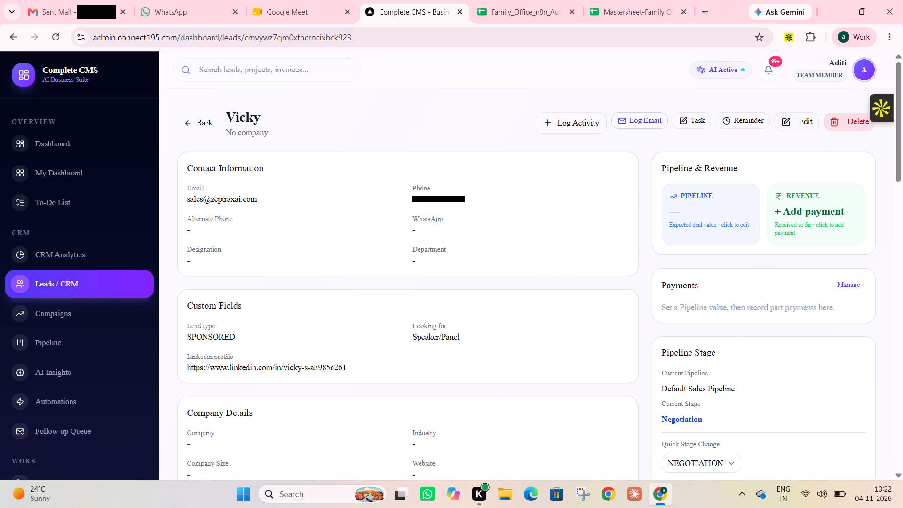
scroll(225, 216, up, 6)
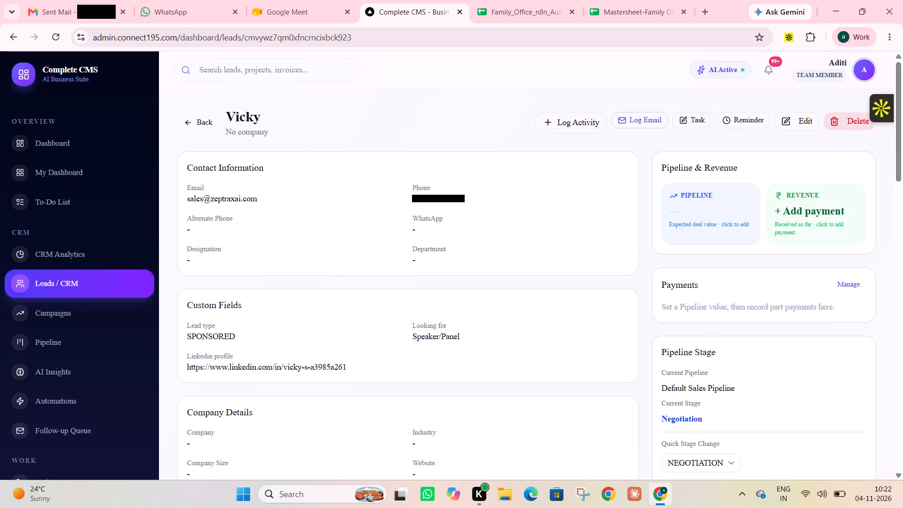
scroll(225, 216, up, 1)
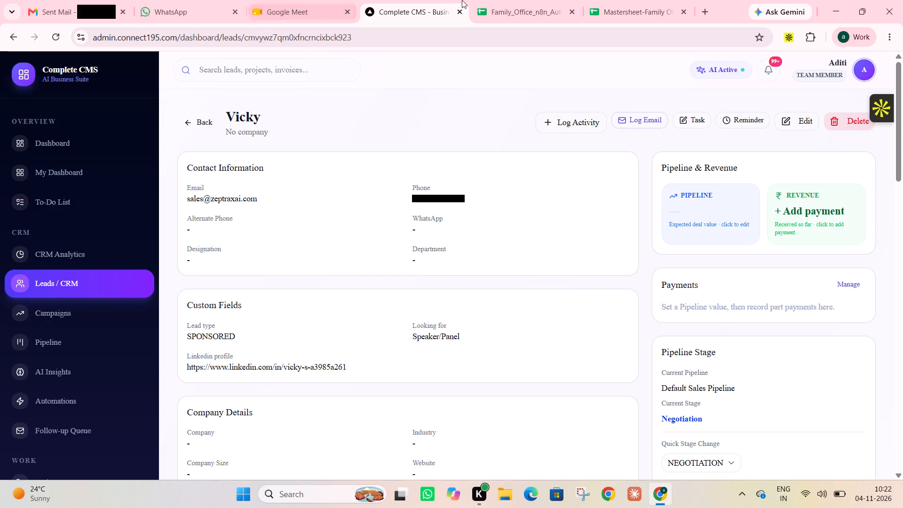
Glance at the Family_Office_n8n_Automation sheet, and view the Confirmed Speaker sheet in the Mastersheet-Family Office 2026 workbook.
click(493, 16)
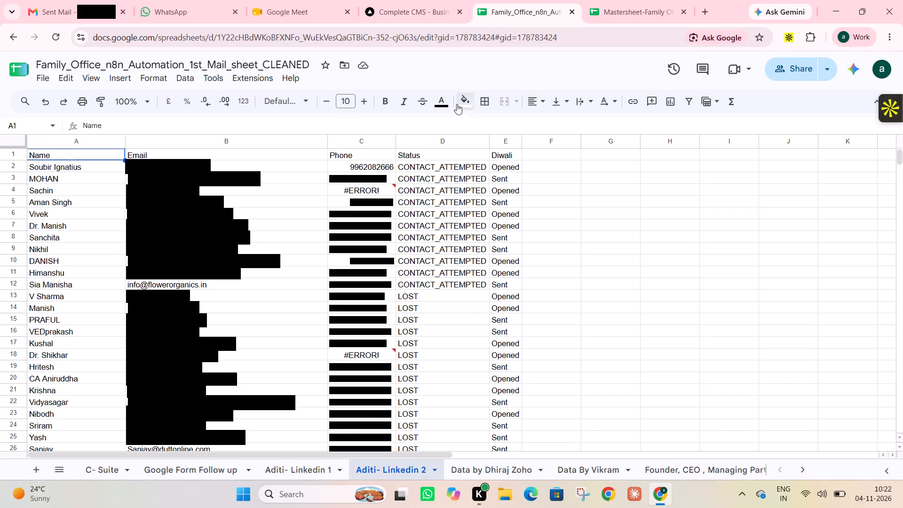
click(598, 0)
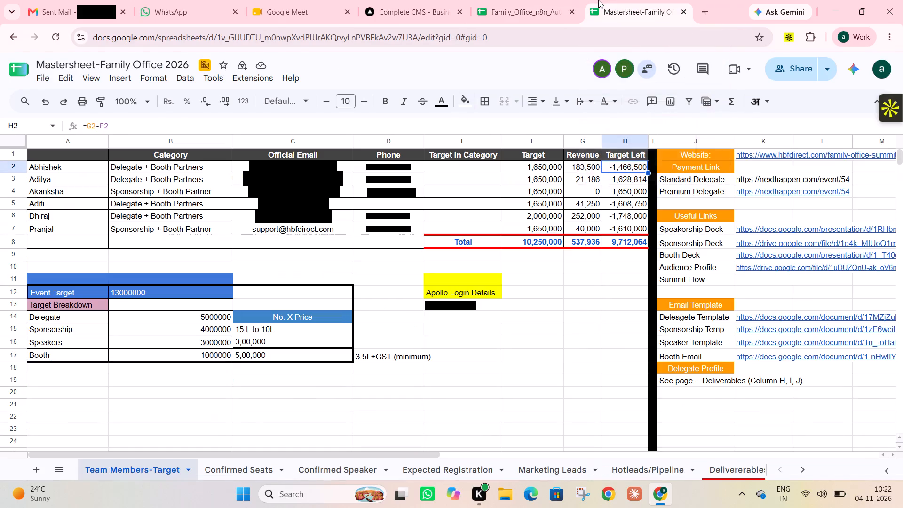
click(337, 478)
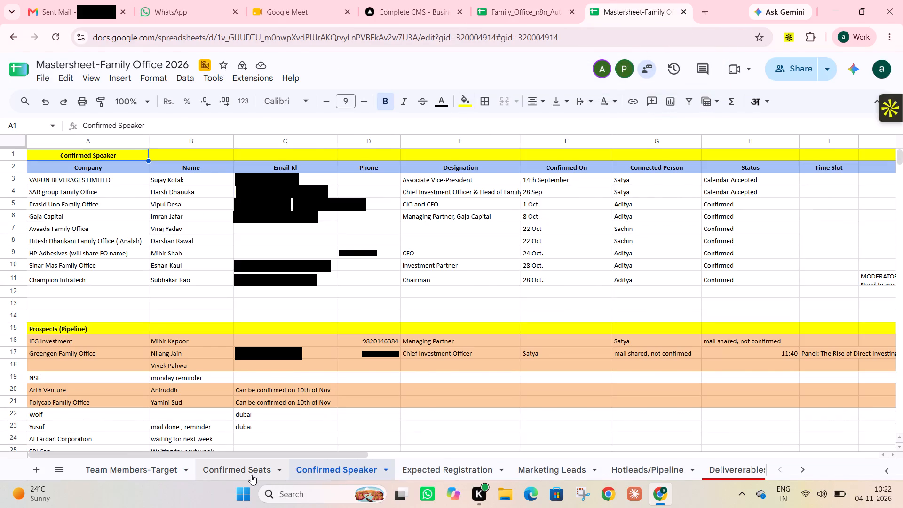
Go back to the Confirmed Seats sheet and examine the registered companies, seat types, amounts, sales persons and GST columns.
click(251, 475)
scroll(500, 395, down, 1)
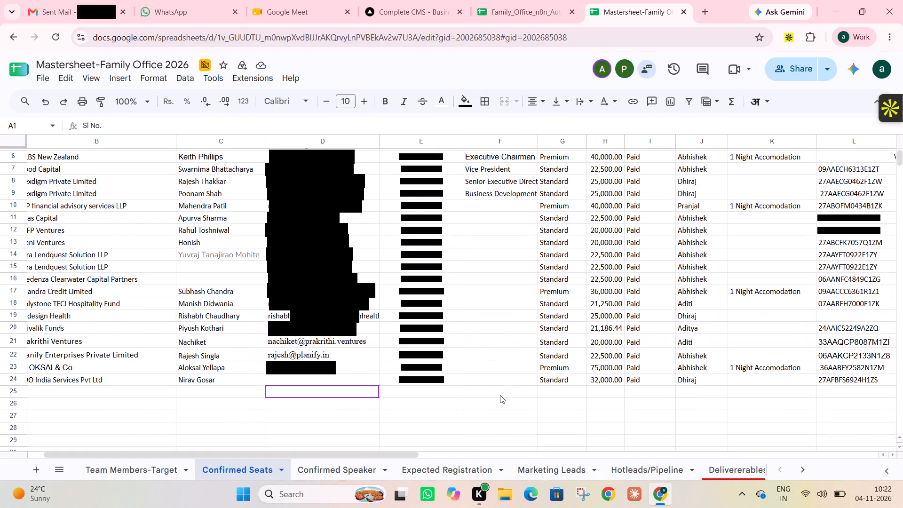
scroll(500, 395, left, 1)
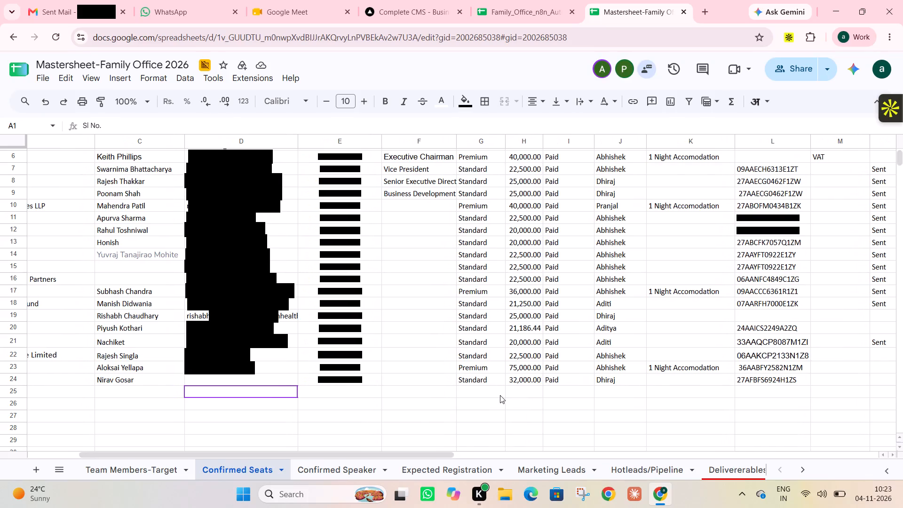
scroll(500, 395, right, 1)
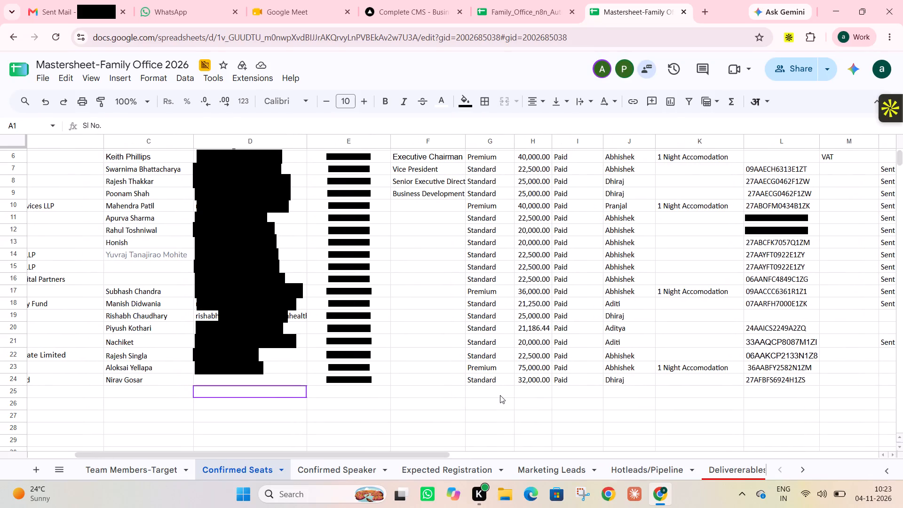
scroll(500, 395, right, 4)
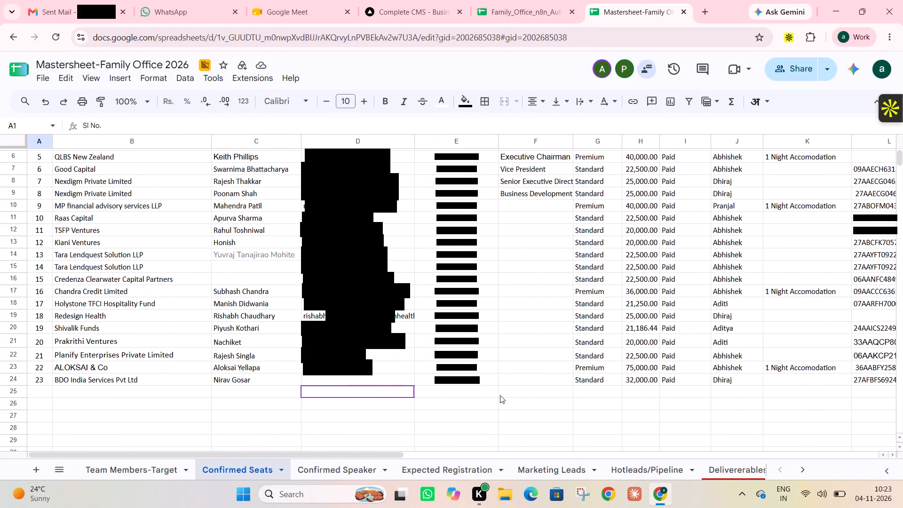
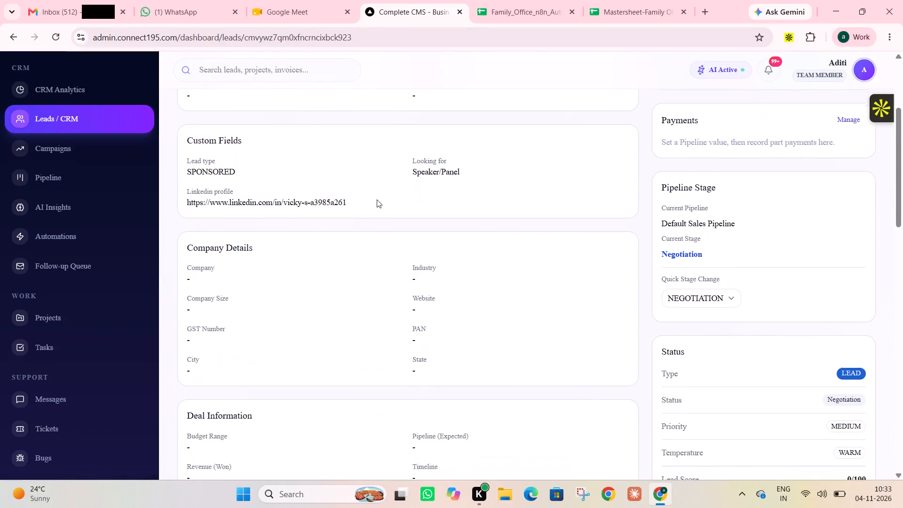
Examine the deal information, activity timeline and discussion notes in Vicky's lead record.
scroll(377, 199, down, 8)
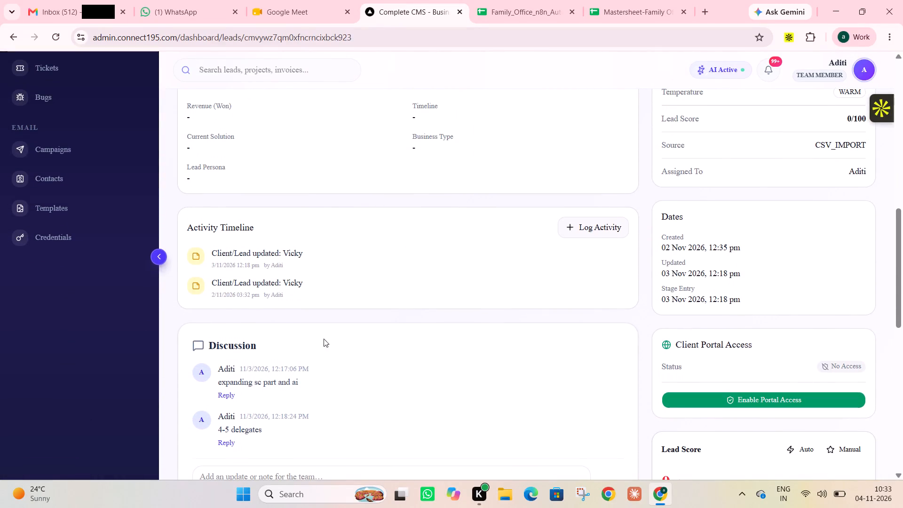
scroll(321, 405, up, 2)
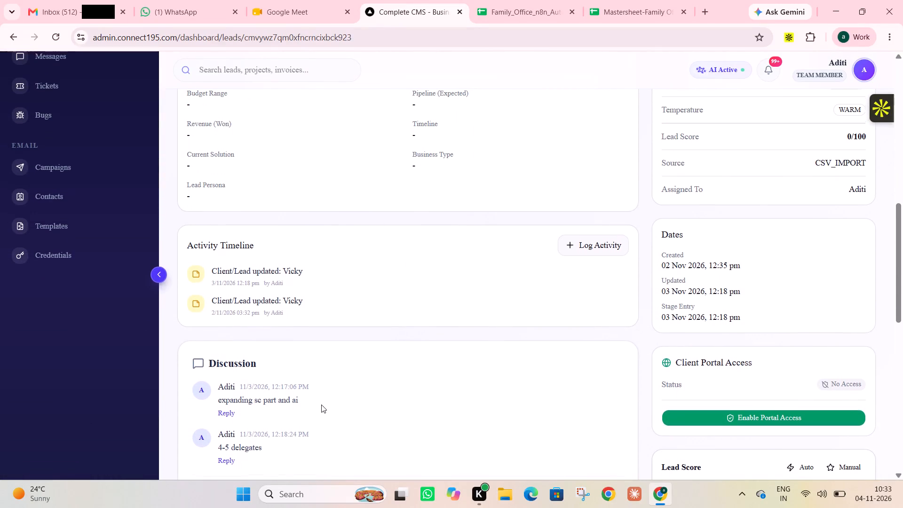
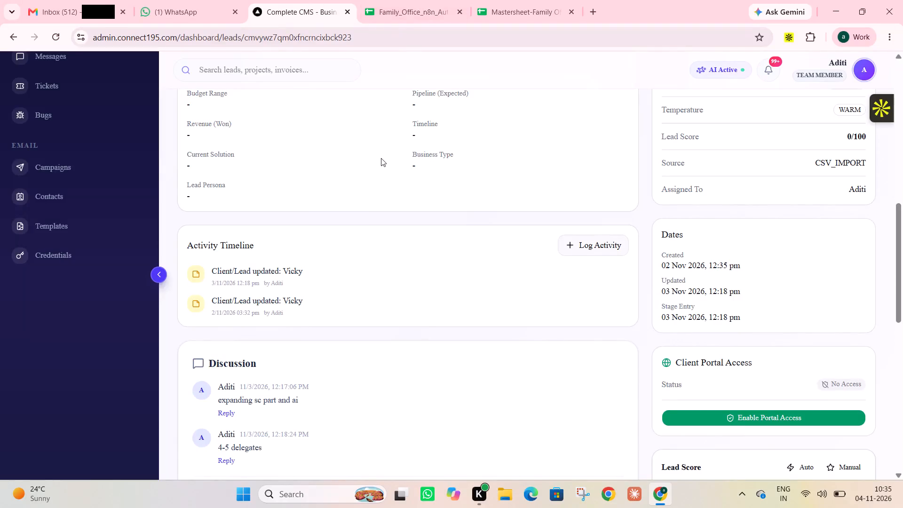
Review the contact information, custom fields and pipeline stage in Vicky's lead record.
scroll(381, 158, up, 9)
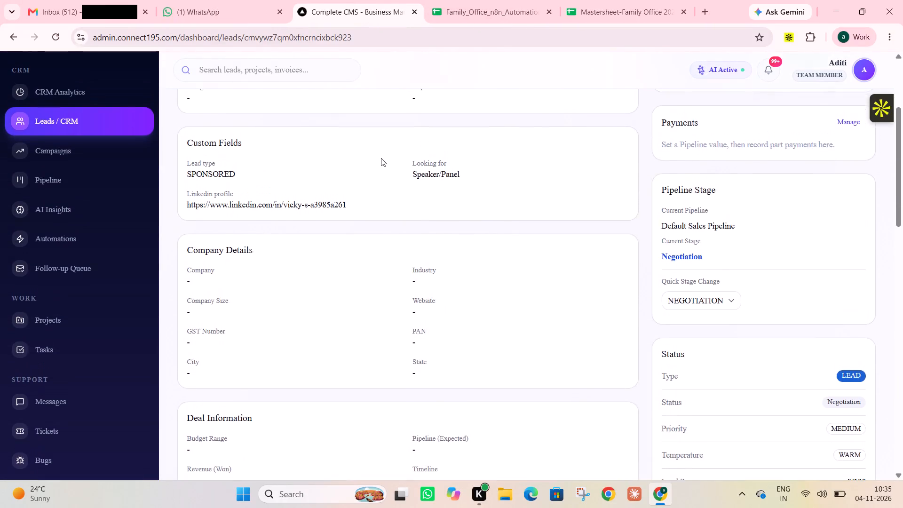
scroll(381, 158, up, 5)
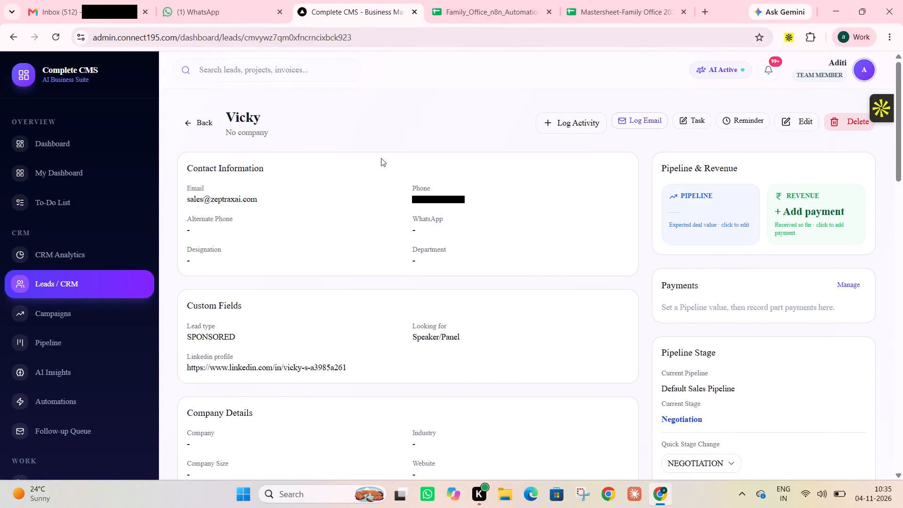
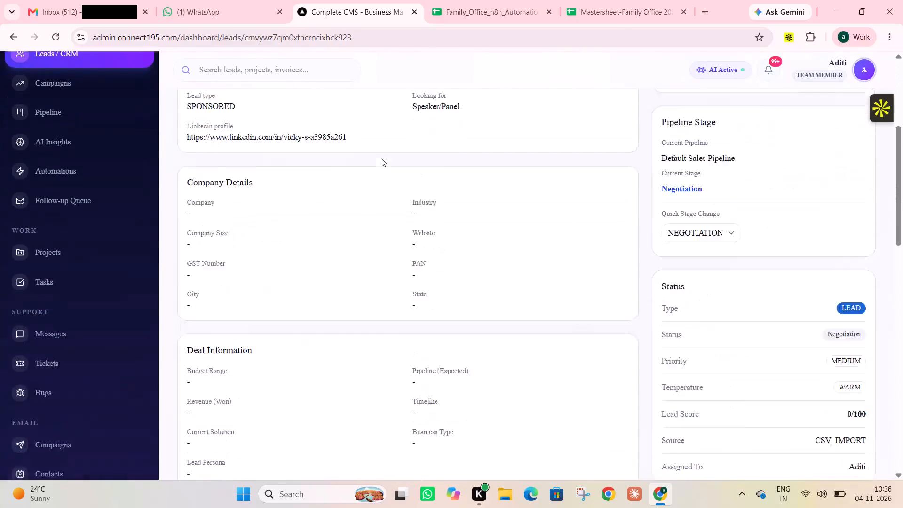
Review the deal information, activity timeline and discussion notes in Vicky's lead record.
scroll(291, 427, down, 1)
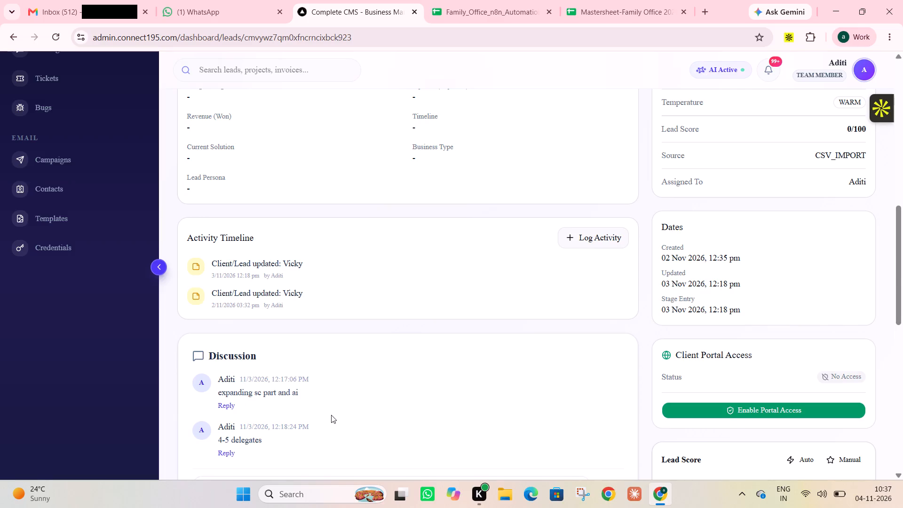
scroll(331, 415, up, 4)
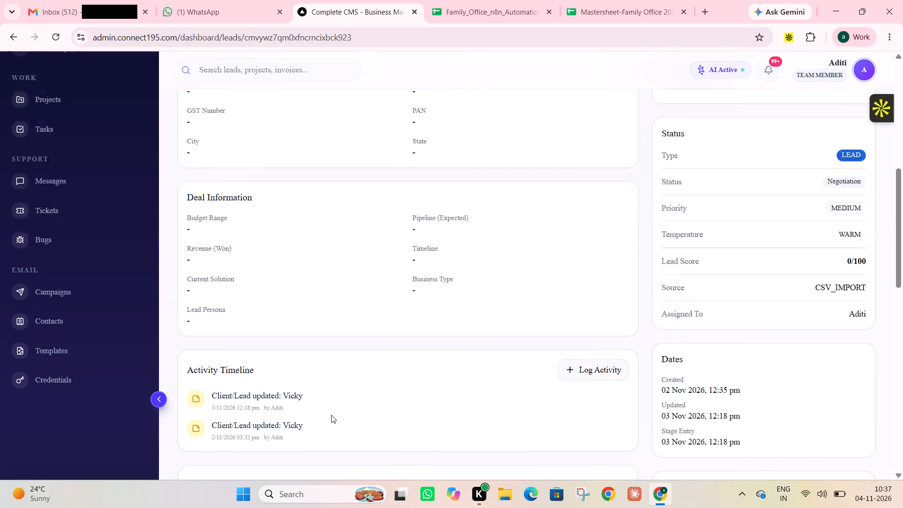
scroll(331, 415, up, 3)
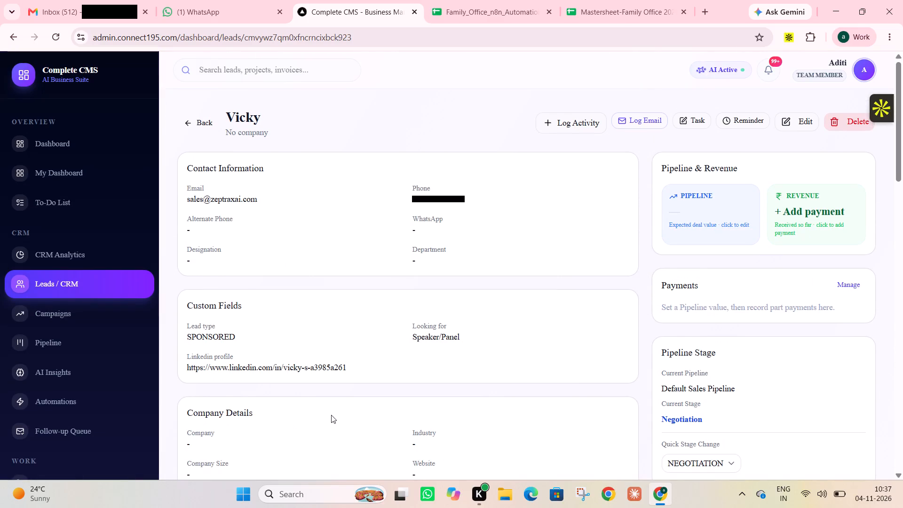
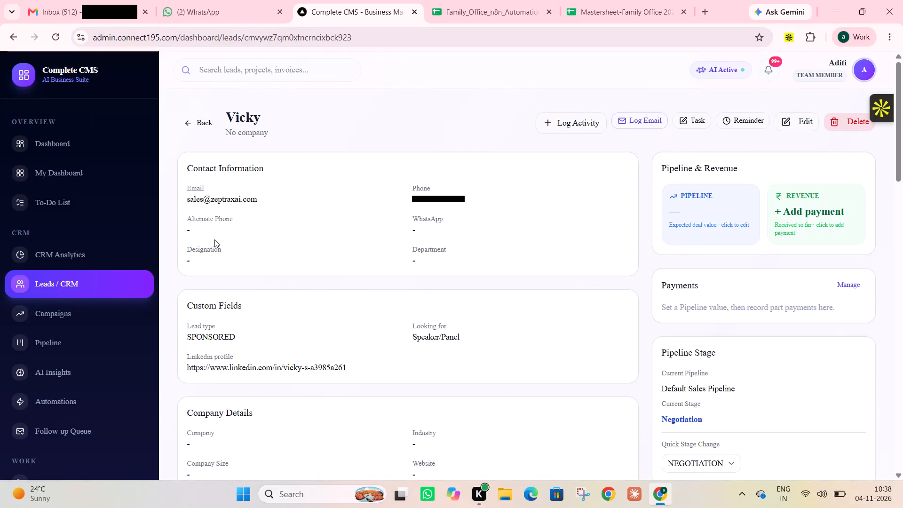
Return to the campaign's Negotiation leads and review the contact details, activity timeline and discussion notes in VamsiKrishna's lead record.
click(183, 122)
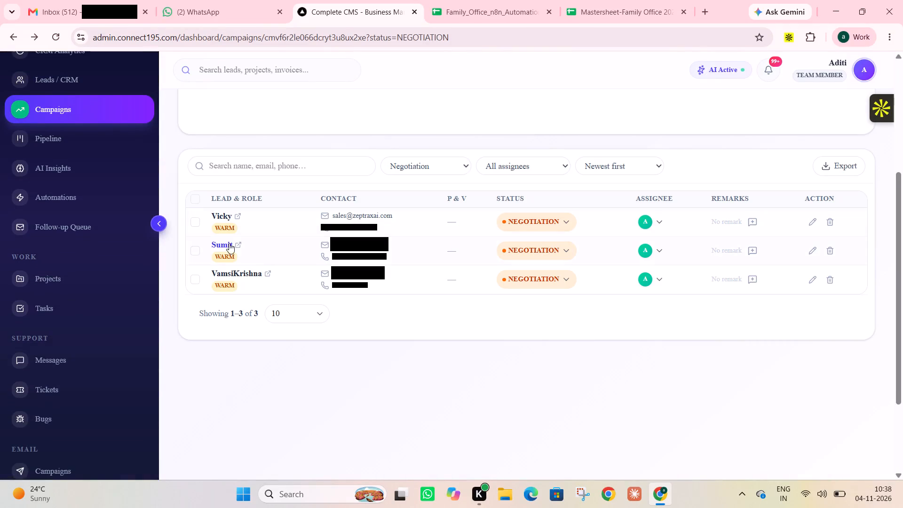
click(234, 270)
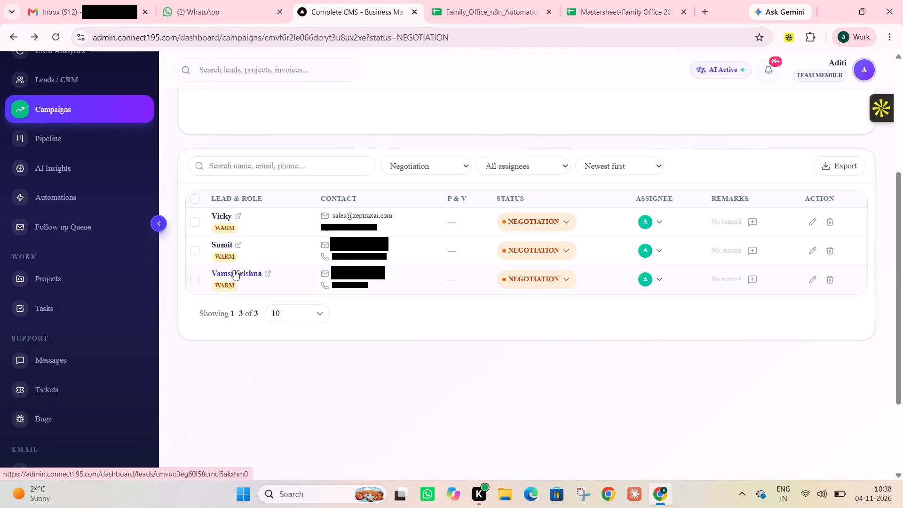
scroll(234, 270, down, 9)
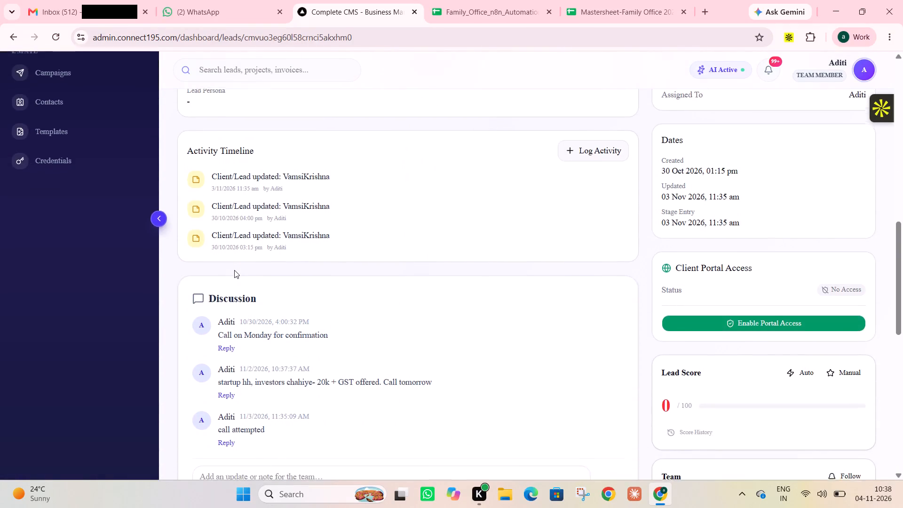
scroll(234, 270, down, 2)
scroll(234, 270, up, 8)
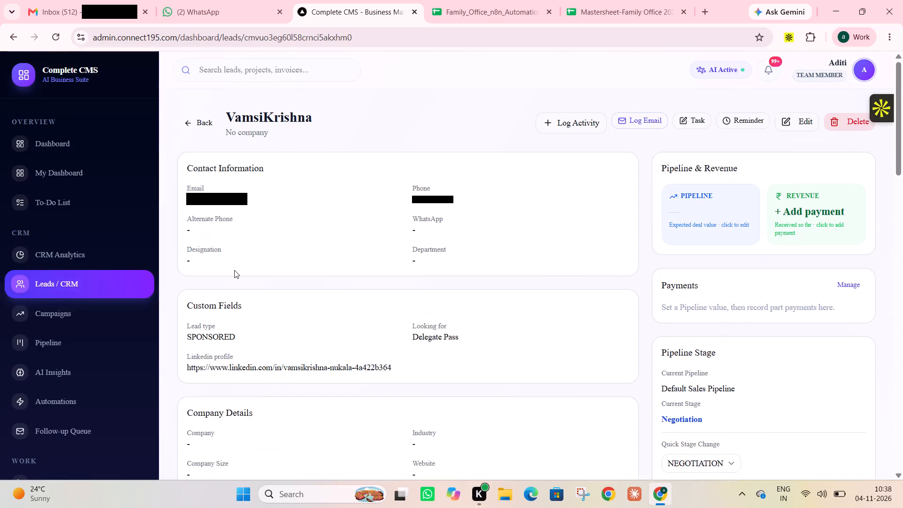
scroll(234, 270, down, 8)
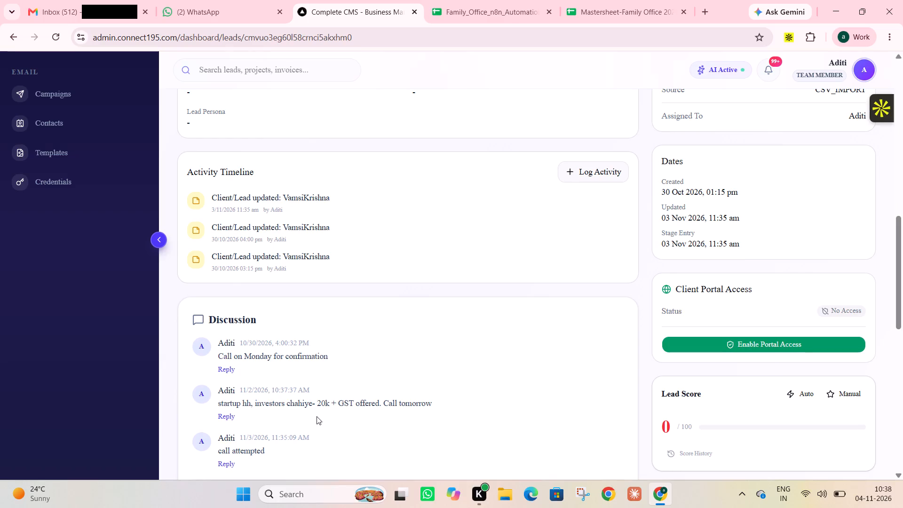
scroll(317, 416, up, 3)
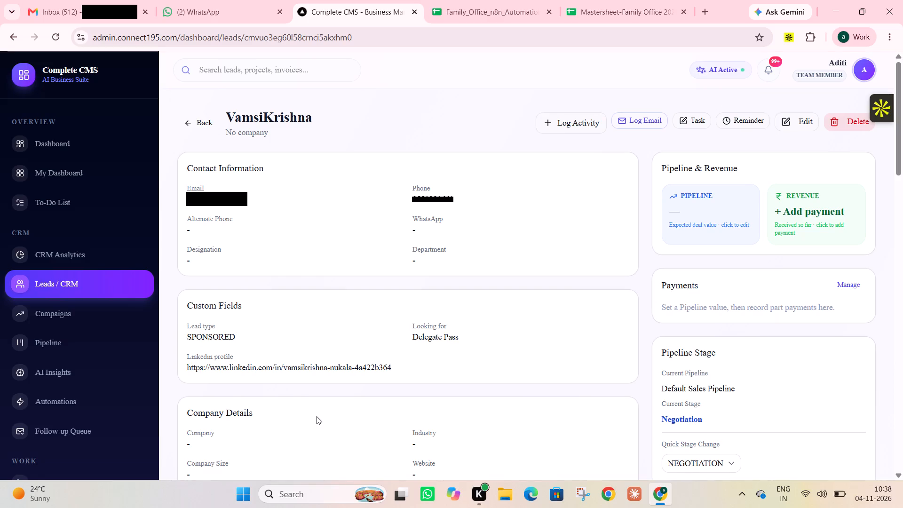
scroll(317, 416, down, 8)
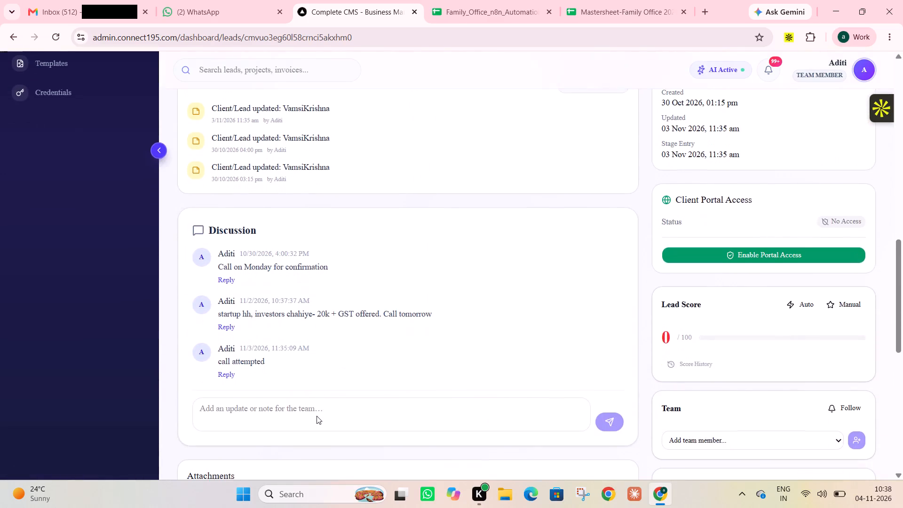
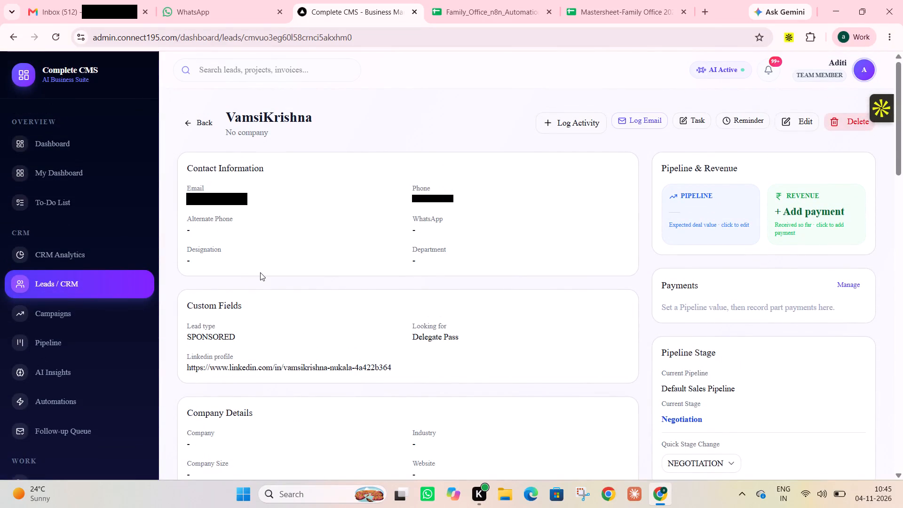
Re-examine the contact details, activity timeline and discussion notes in the open Negotiation lead's record.
scroll(260, 272, up, 1)
scroll(260, 272, down, 9)
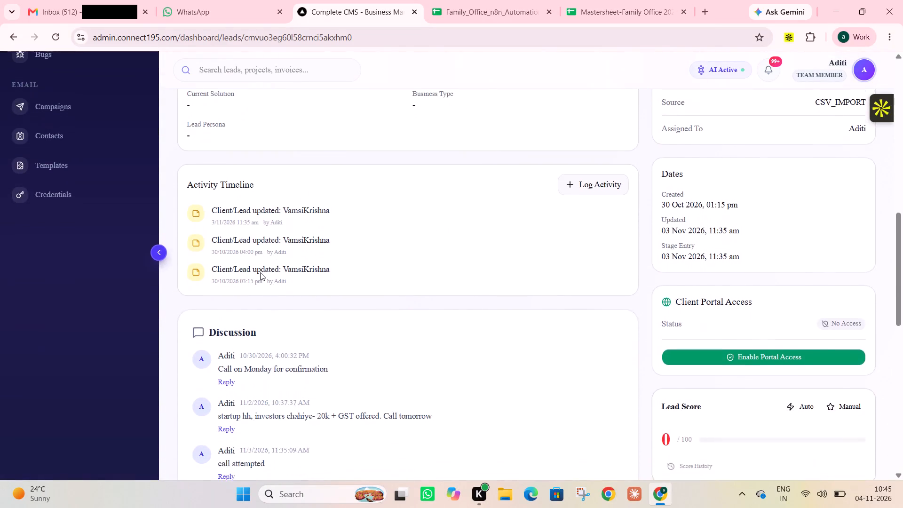
scroll(260, 272, down, 2)
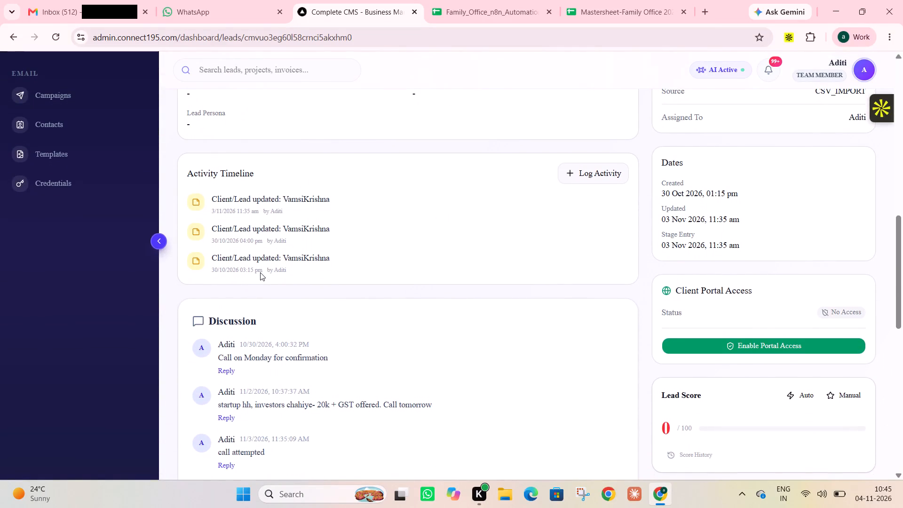
scroll(260, 272, down, 2)
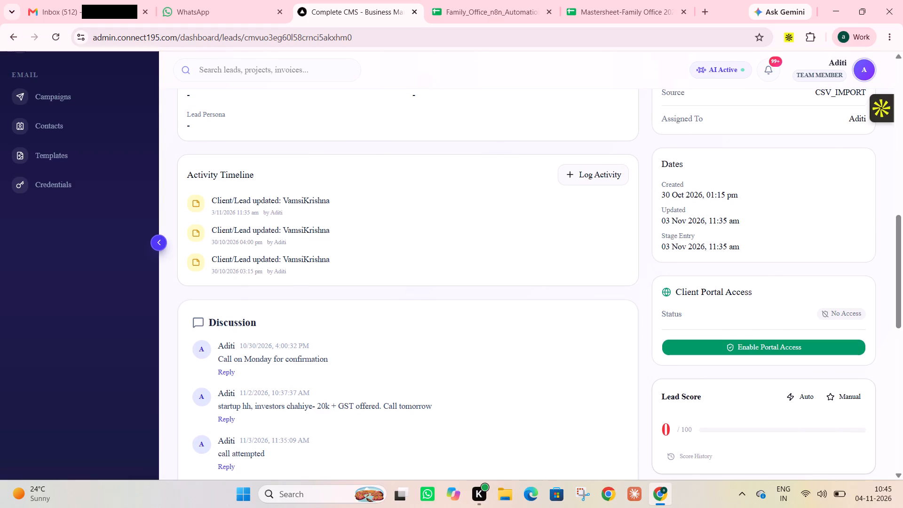
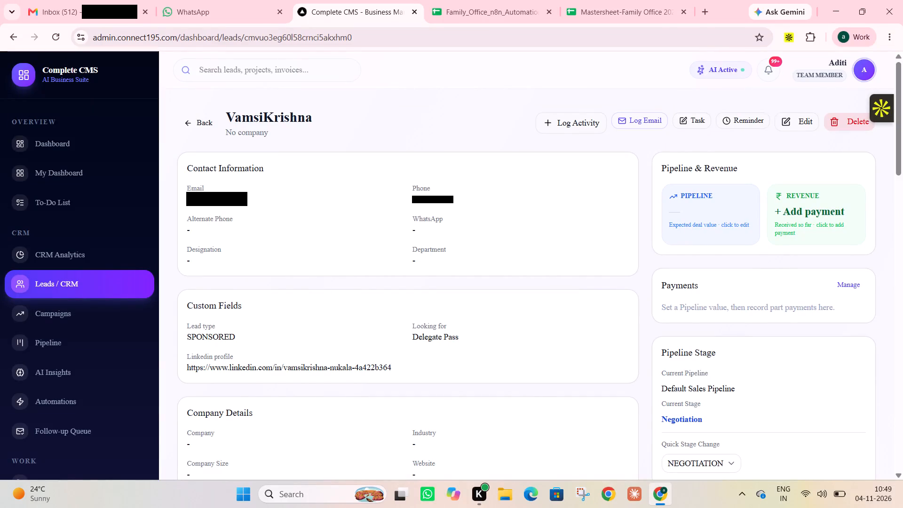
click(470, 0)
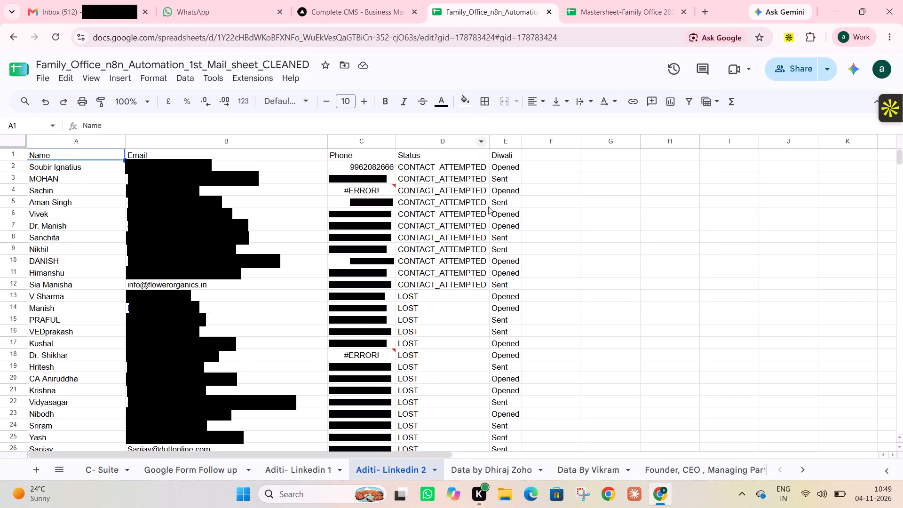
scroll(484, 242, down, 9)
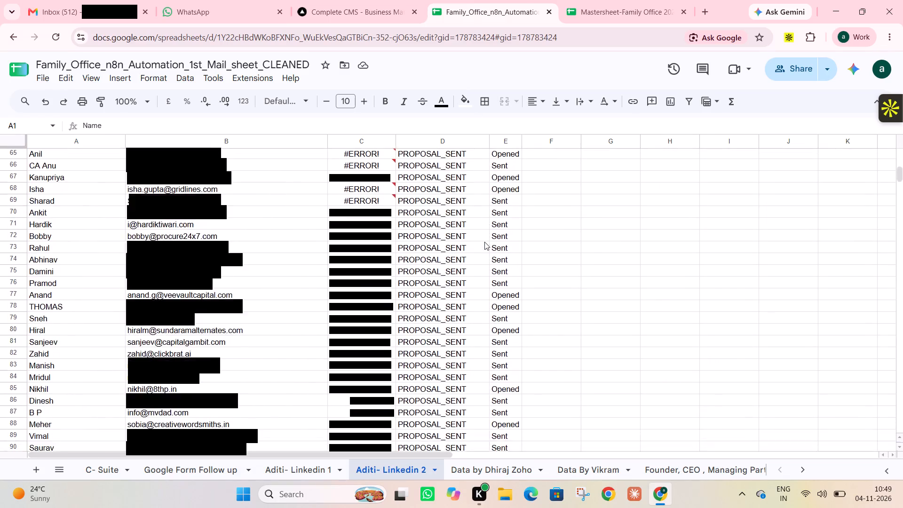
scroll(484, 242, down, 11)
scroll(484, 242, up, 1)
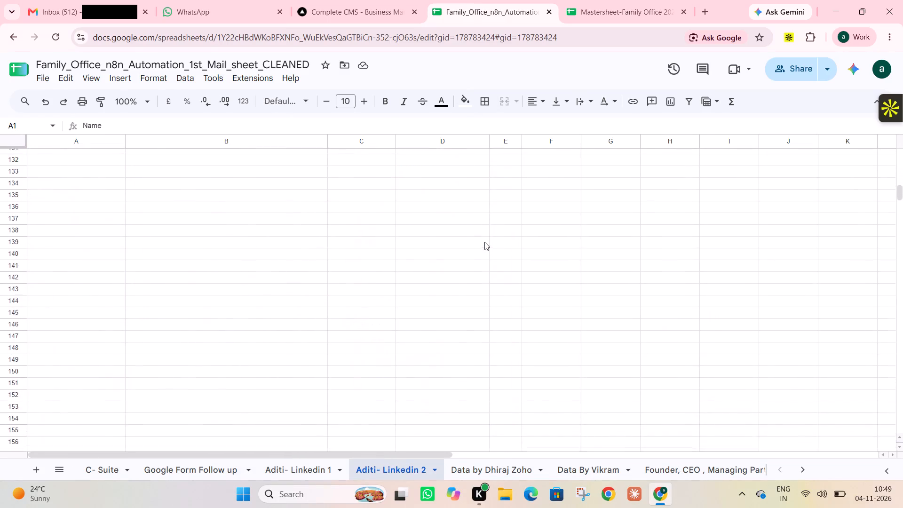
scroll(484, 242, up, 3)
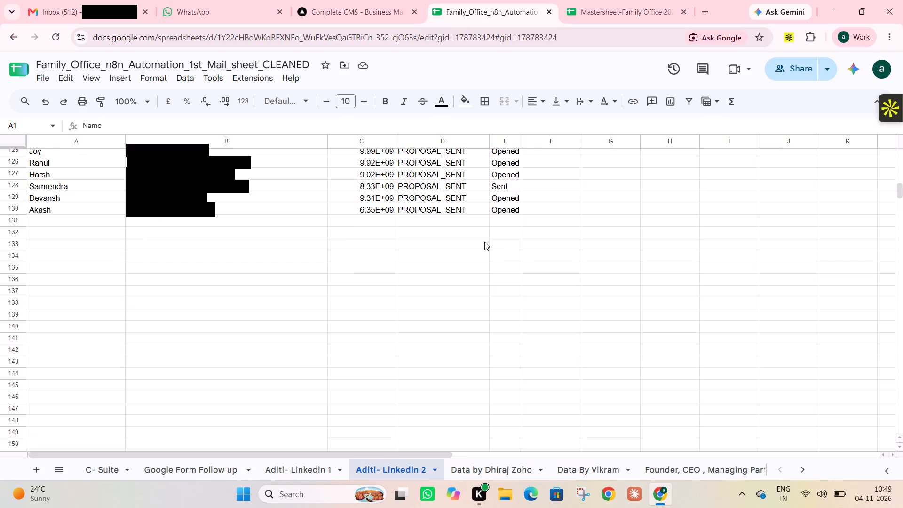
click(358, 0)
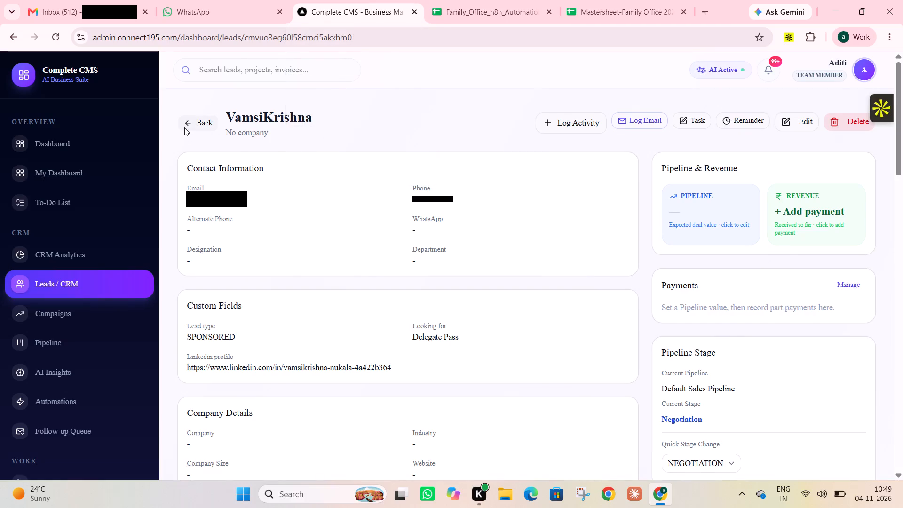
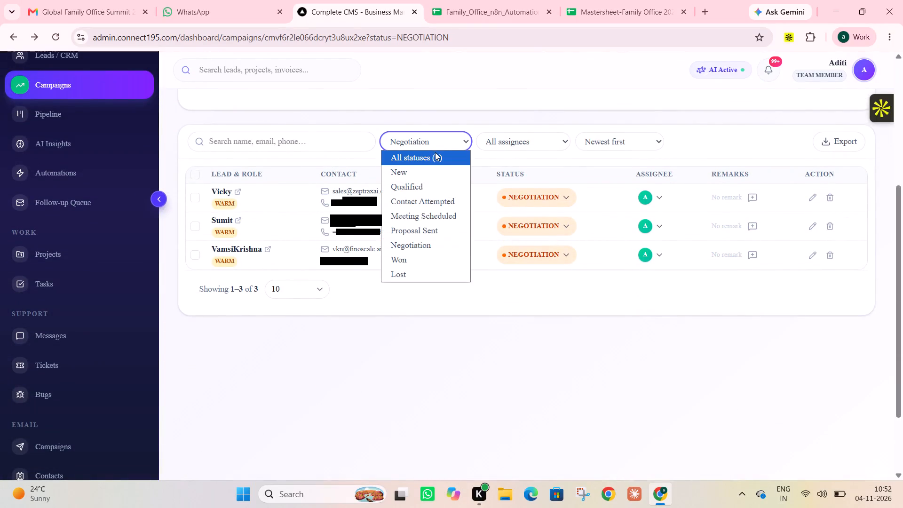
Search the campaign's leads across all statuses for "da" and open the status choices for the DANISH lead.
click(432, 156)
click(317, 145)
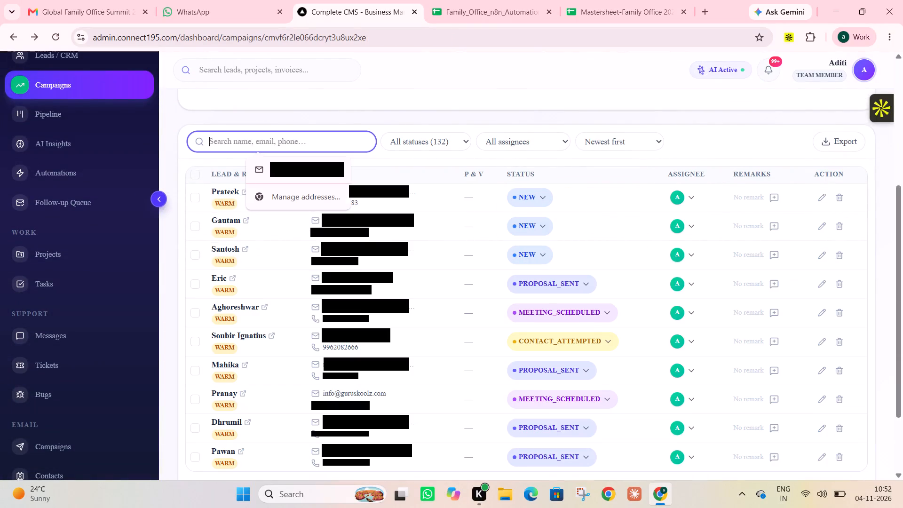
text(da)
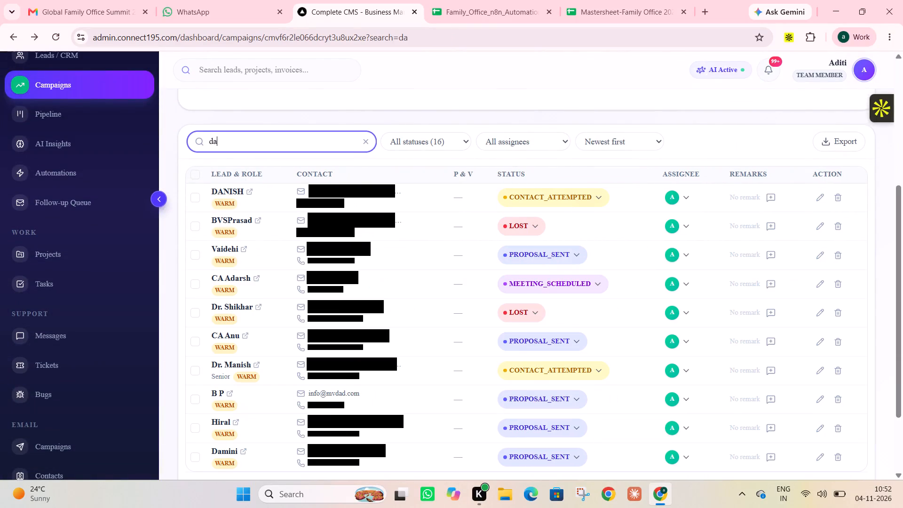
click(513, 204)
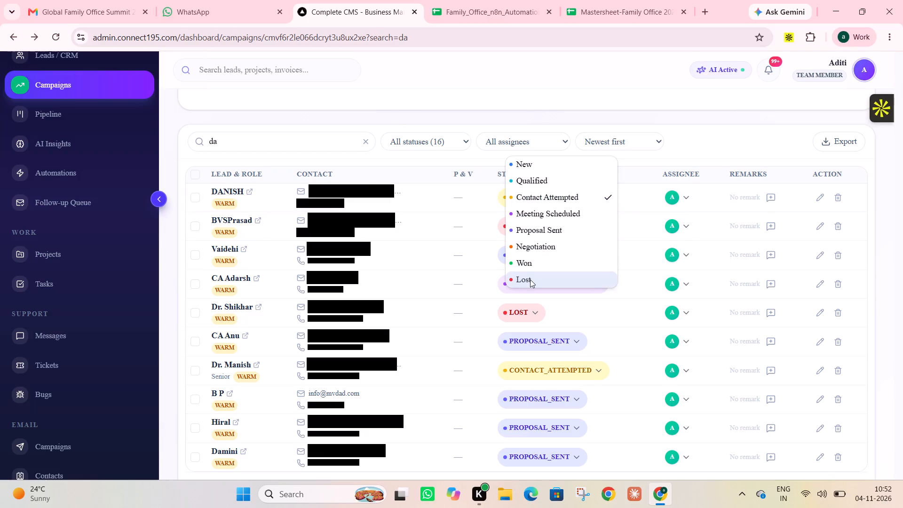
Open DANISH's lead record from the campaign's lead list and review its update notes and discussion.
click(249, 190)
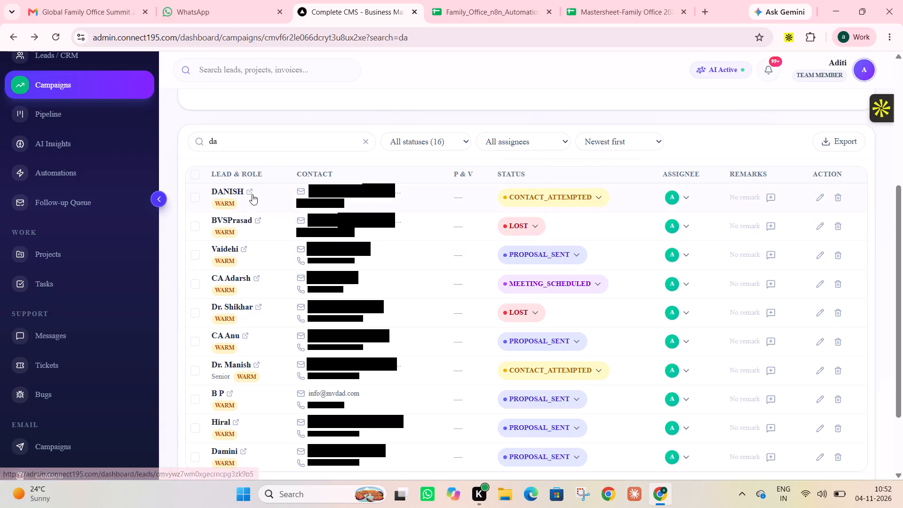
click(251, 192)
scroll(258, 256, down, 7)
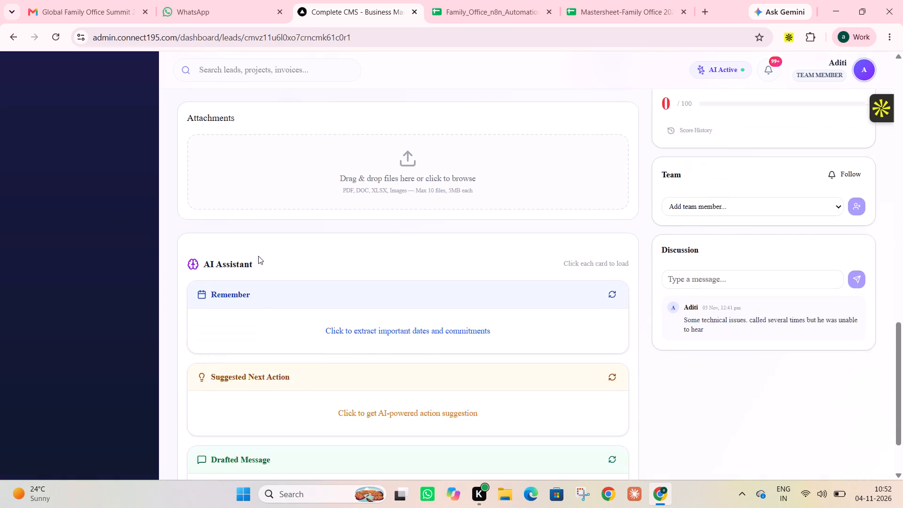
scroll(258, 256, down, 1)
scroll(258, 256, up, 3)
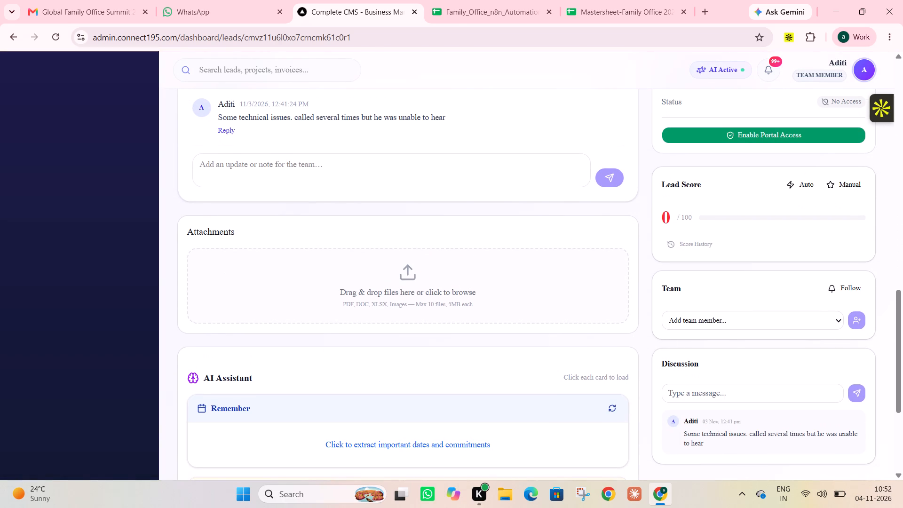
Post the note "price too high" to the team discussion in DANISH's lead record.
click(300, 174)
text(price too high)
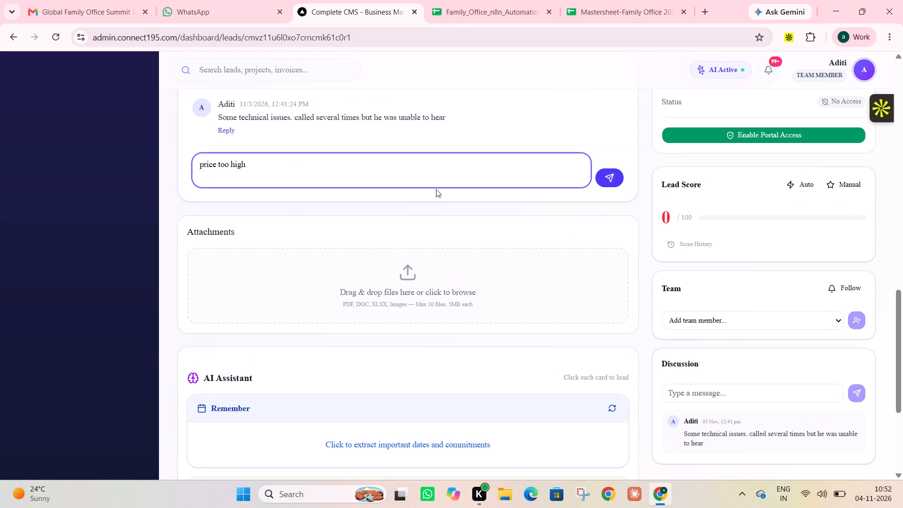
click(605, 183)
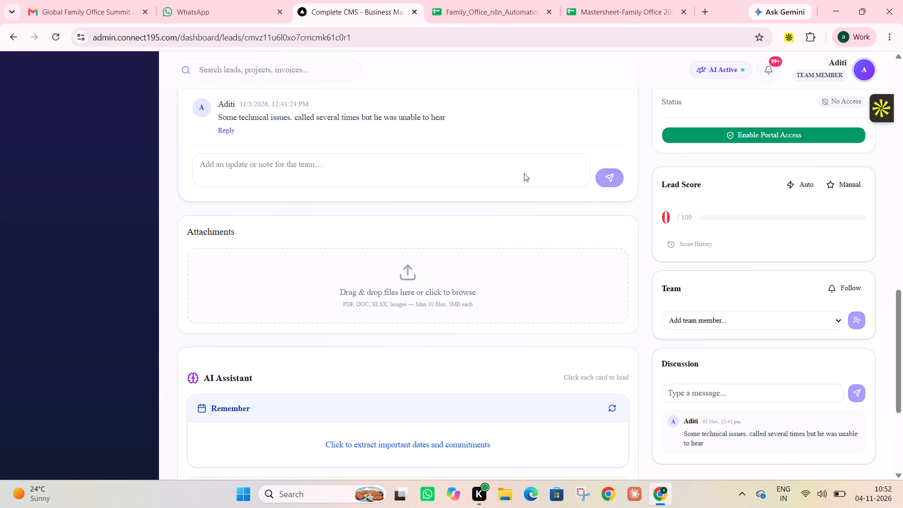
scroll(524, 173, up, 4)
scroll(684, 236, up, 1)
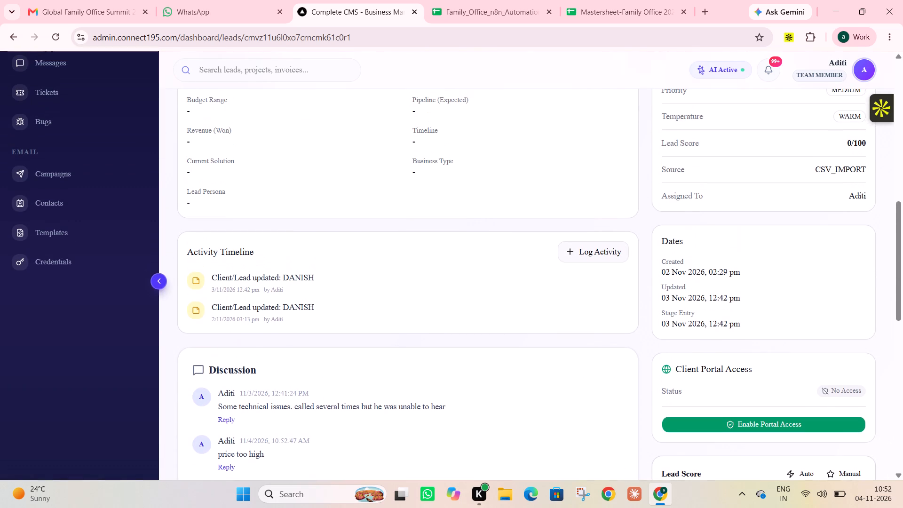
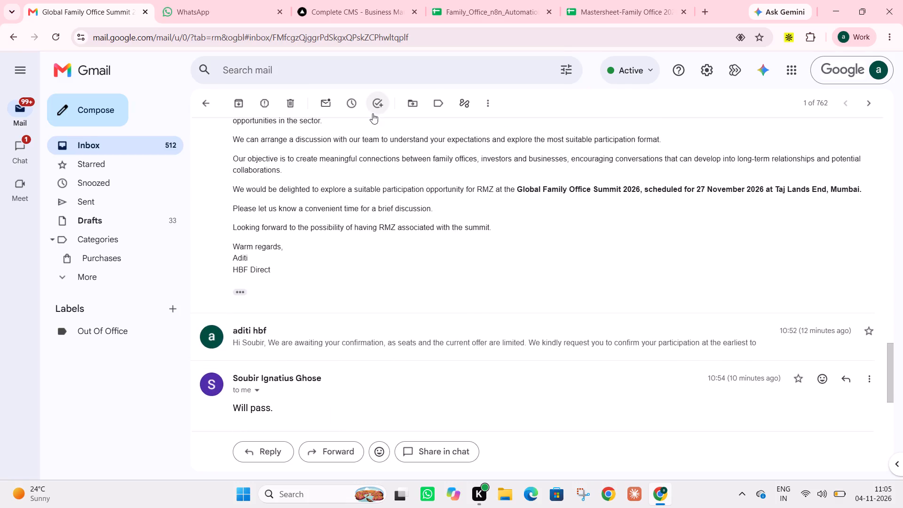
Switch to the CRM, return from Tanay's record to the campaign's lead list, clear the "tan" search and try searching for "soub".
click(367, 26)
click(343, 28)
click(351, 3)
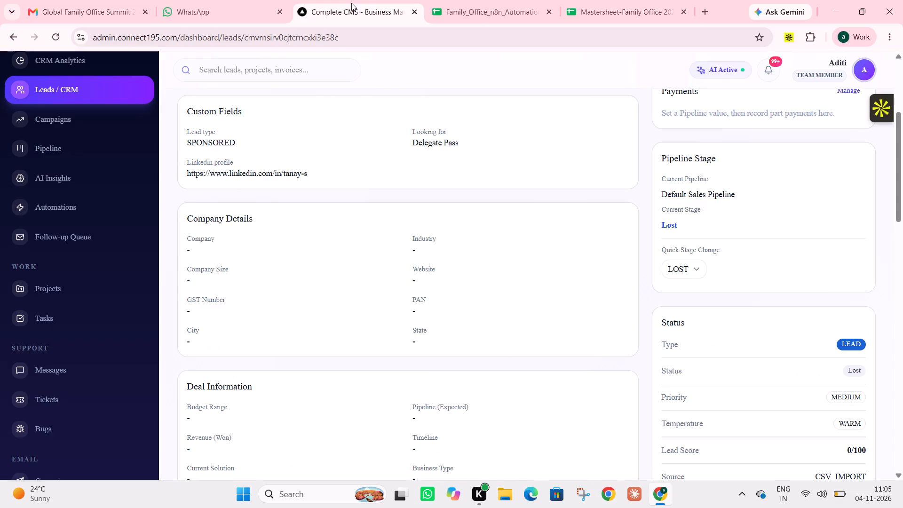
scroll(294, 203, up, 6)
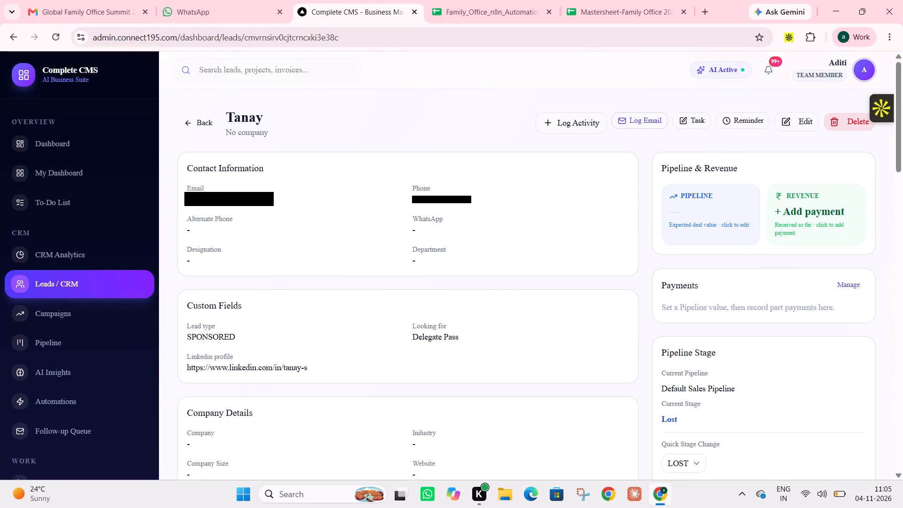
click(189, 119)
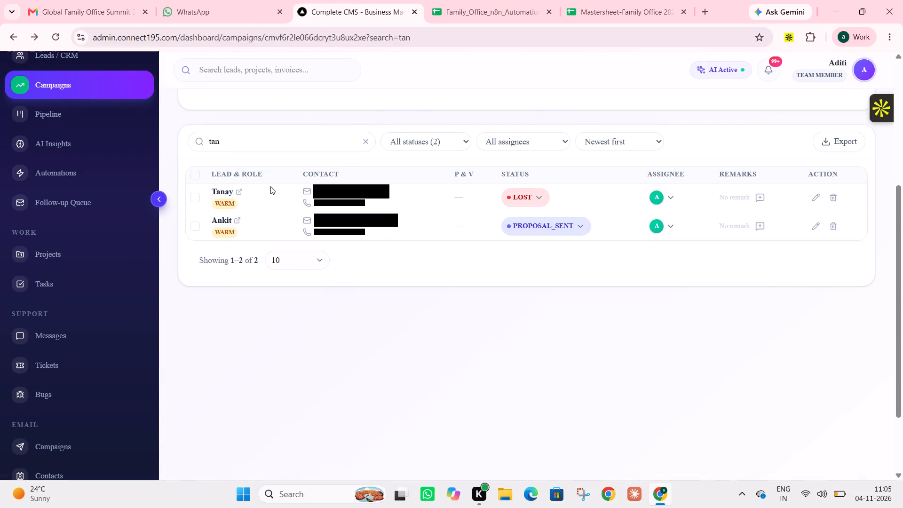
click(366, 140)
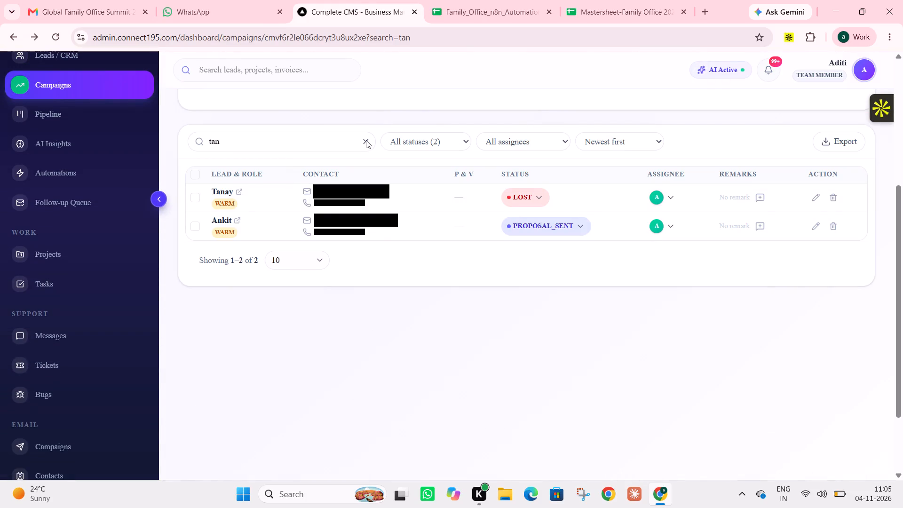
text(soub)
click(366, 140)
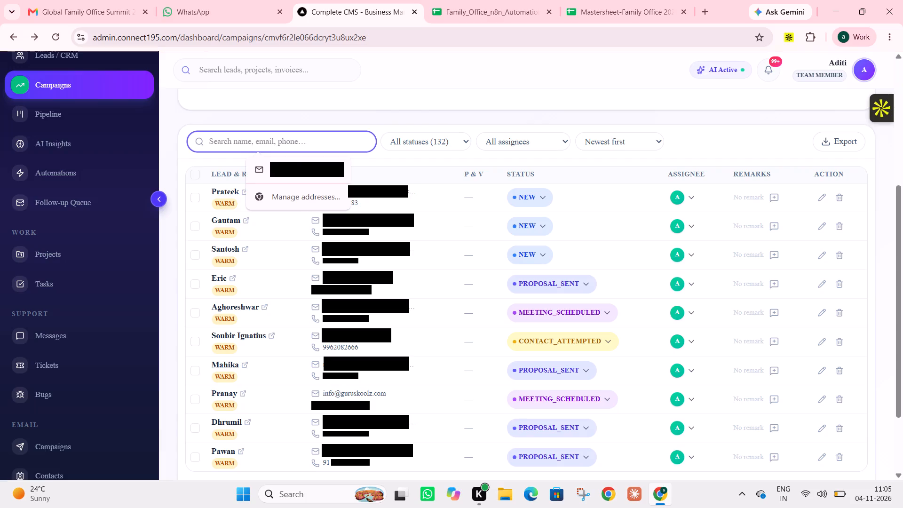
Find Soubir's lead by searching the campaign's lead list for "soub", set its status to Lost, and clear the search.
text(soub)
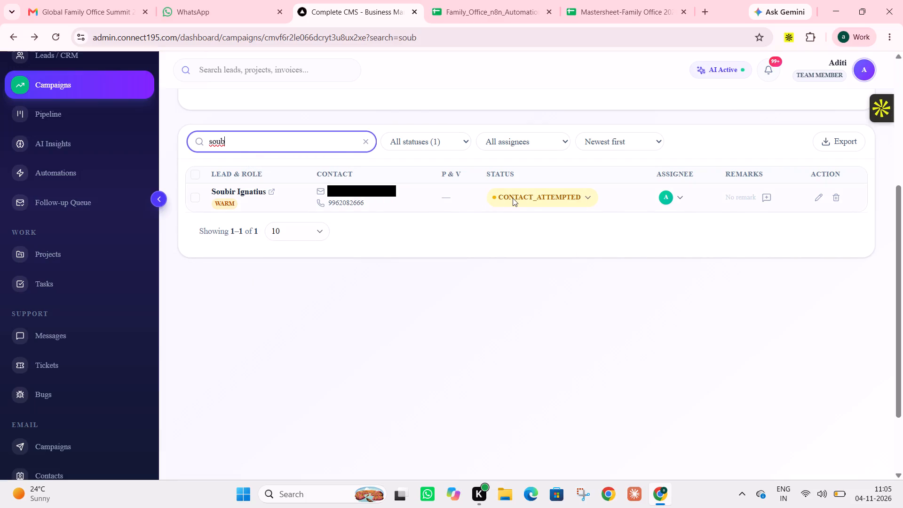
click(576, 195)
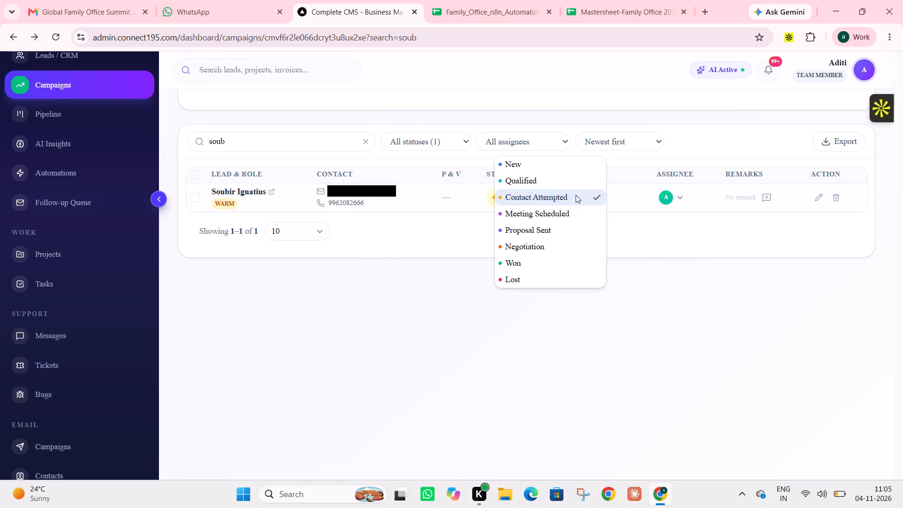
click(525, 284)
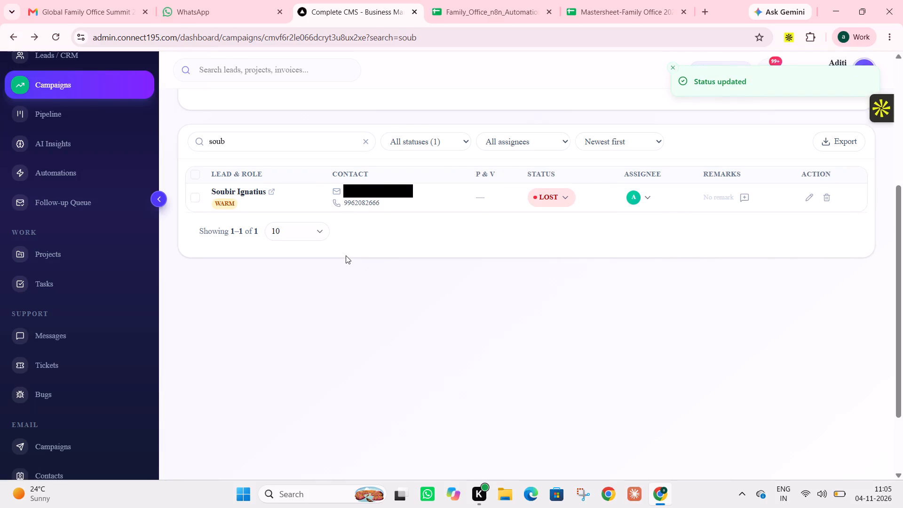
click(364, 137)
Filter the campaign's lead list to show only leads with the New status.
scroll(248, 116, up, 5)
scroll(248, 116, down, 4)
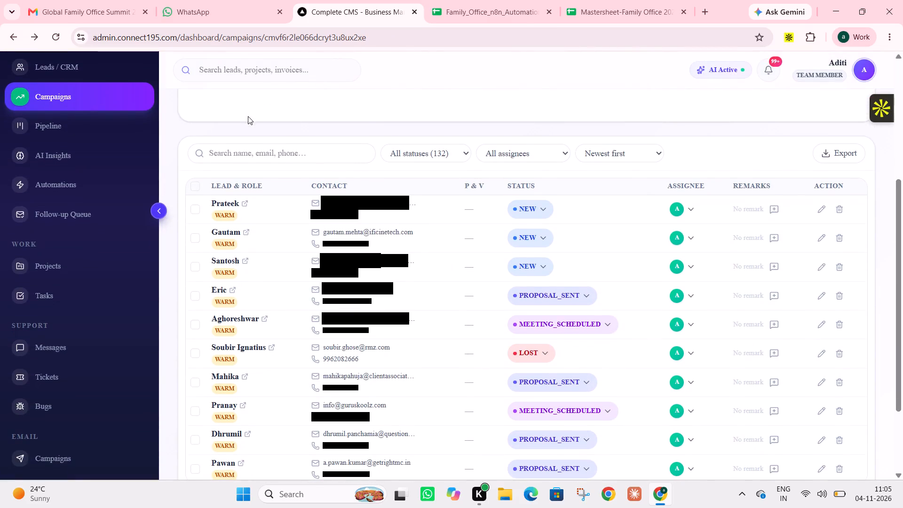
click(449, 155)
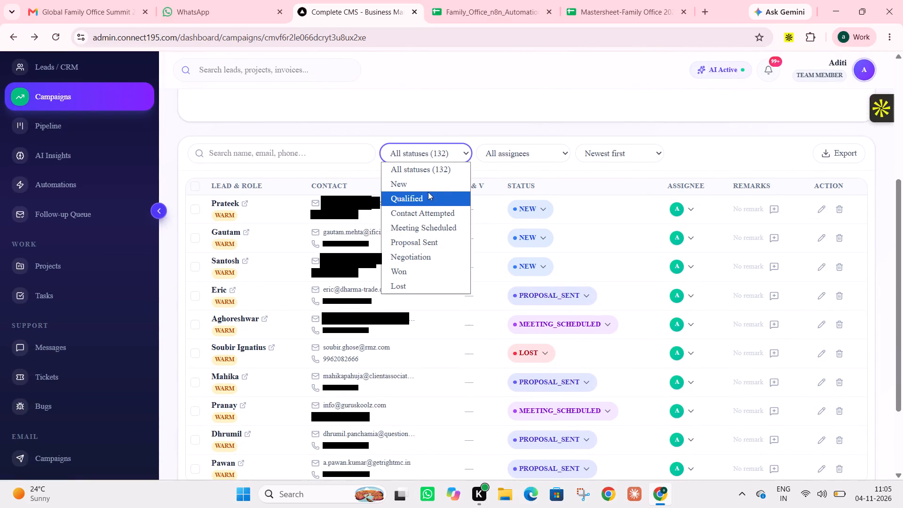
click(427, 188)
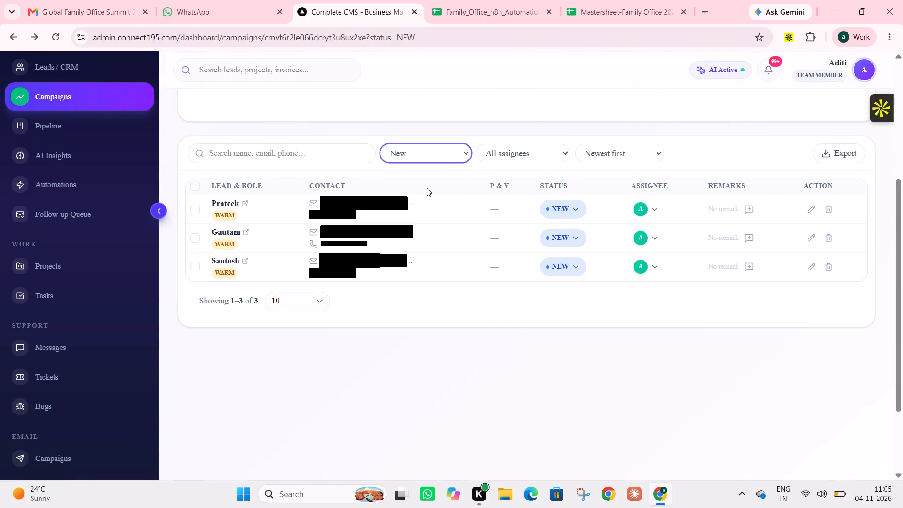
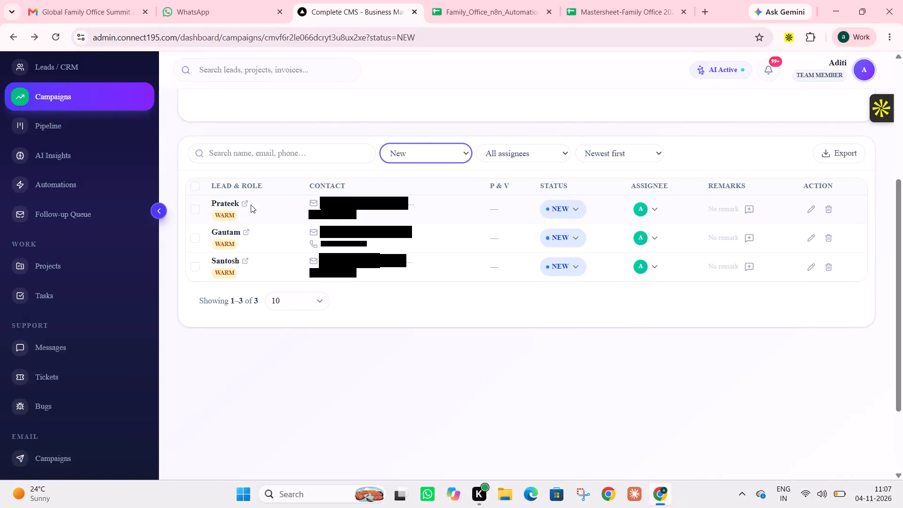
Open Prateek's lead record from the campaign's New leads and copy the lead's email address.
click(241, 206)
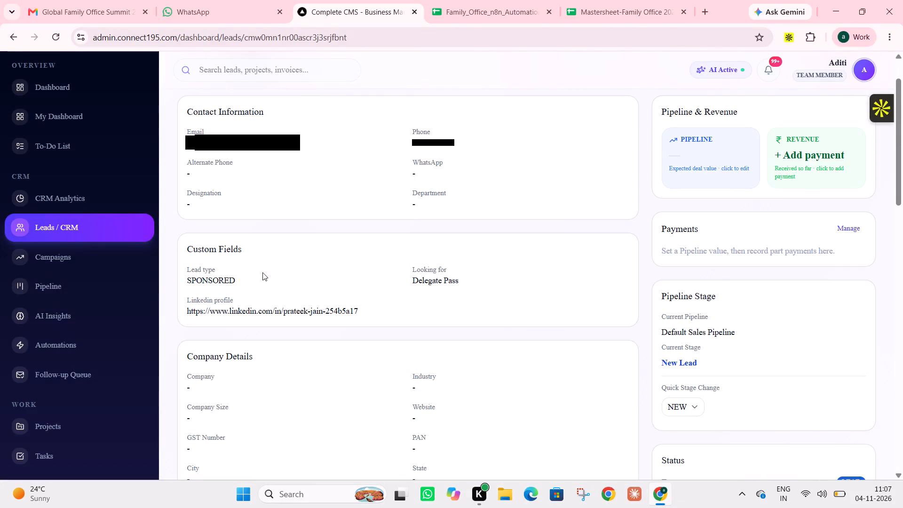
drag(183, 144, 184, 144)
drag(184, 144, 303, 139)
key(ctrl+c)
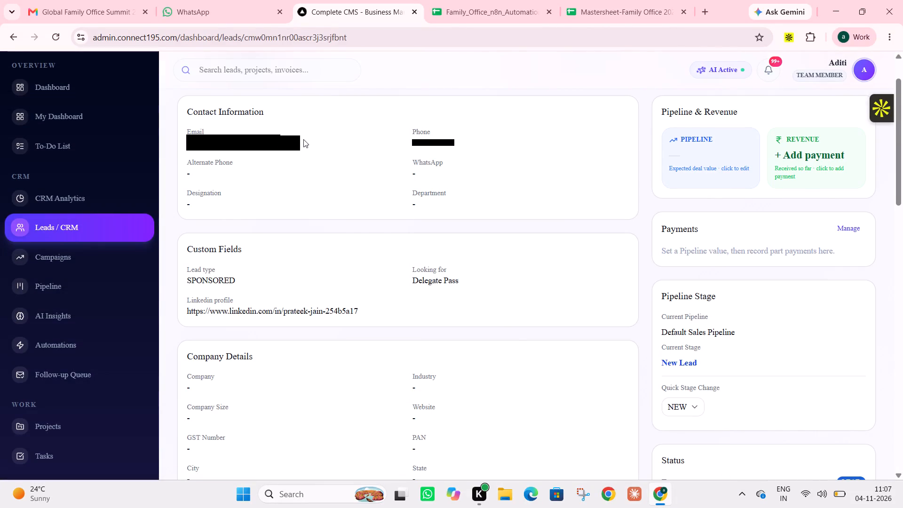
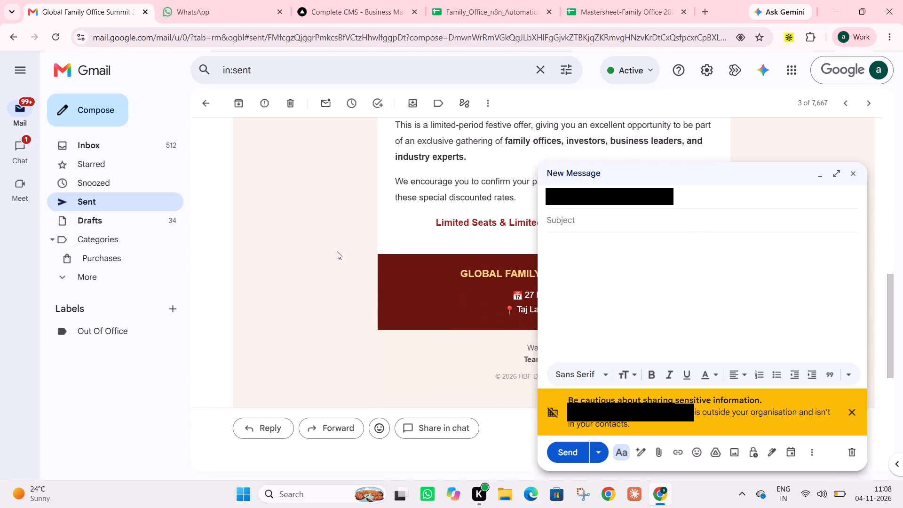
Review the sent Global Family Office Summit 2026 Diwali offer email, from its closing section back to its header.
scroll(339, 245, down, 1)
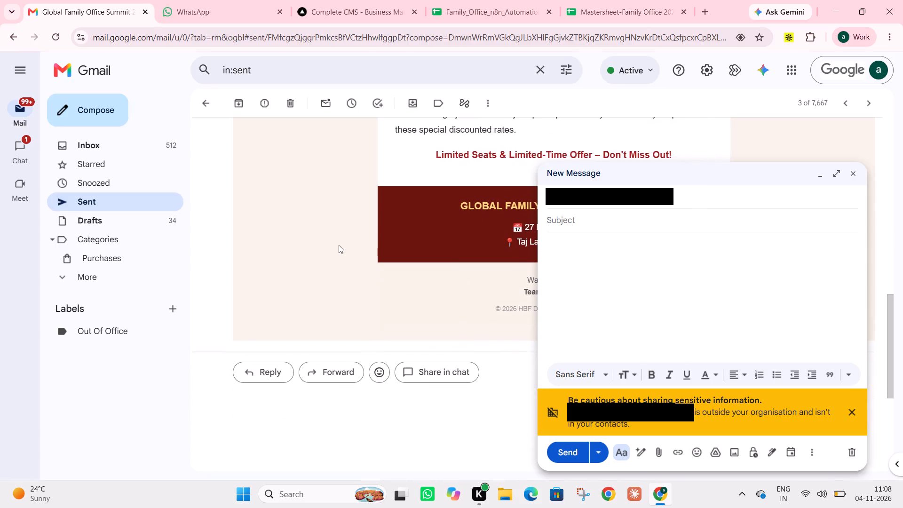
drag(598, 171, 446, 342)
drag(446, 342, 494, 254)
scroll(494, 254, up, 9)
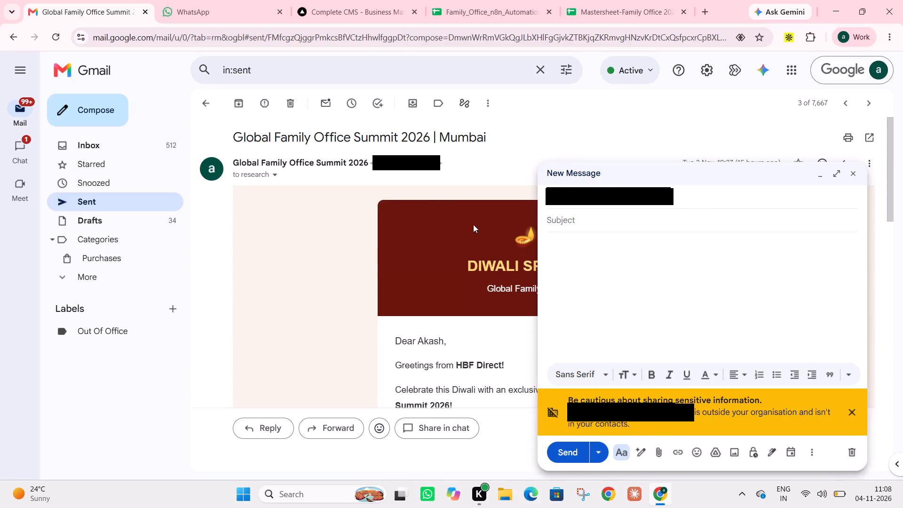
click(210, 111)
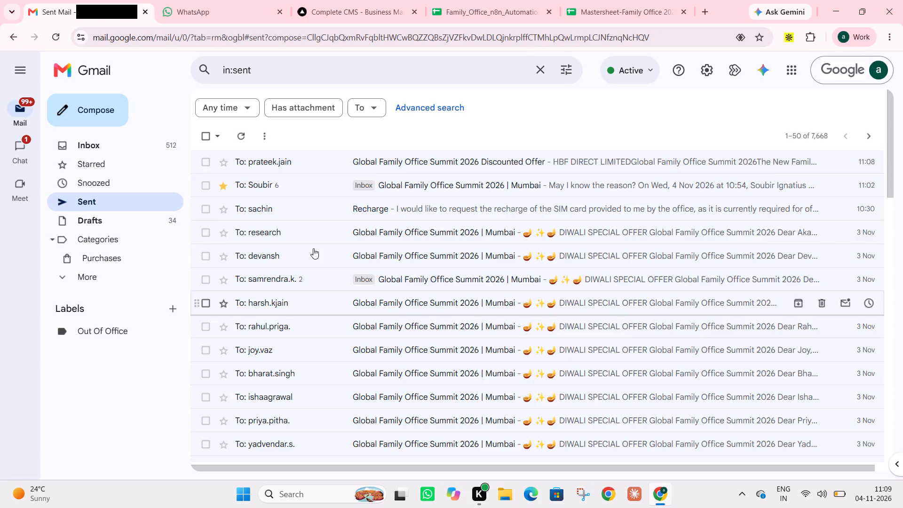
click(326, 0)
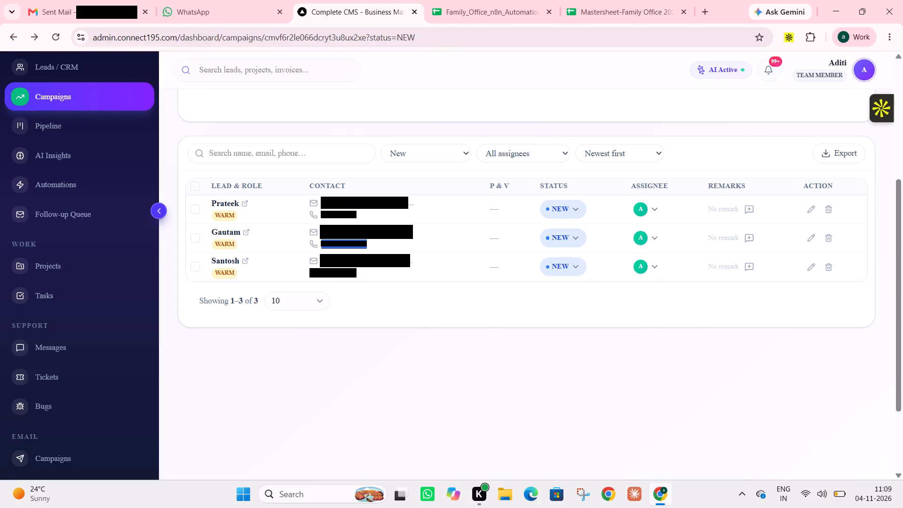
click(230, 261)
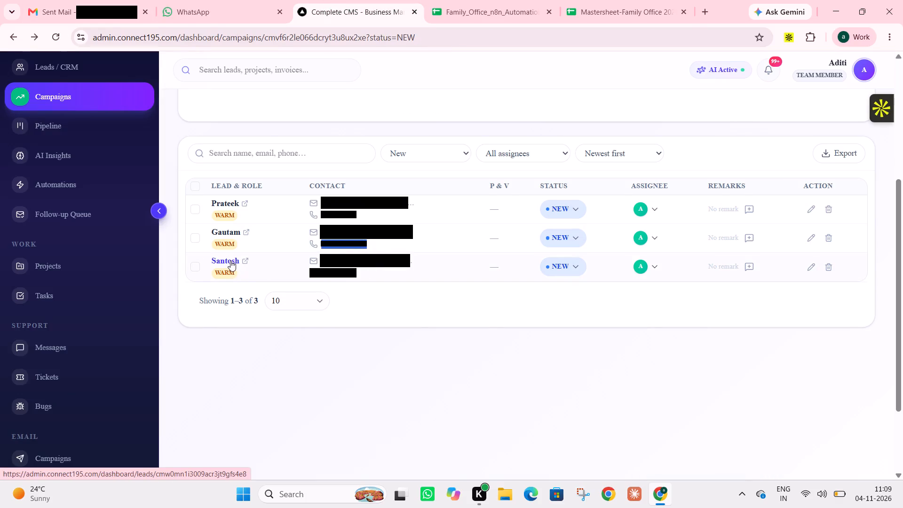
scroll(242, 321, up, 1)
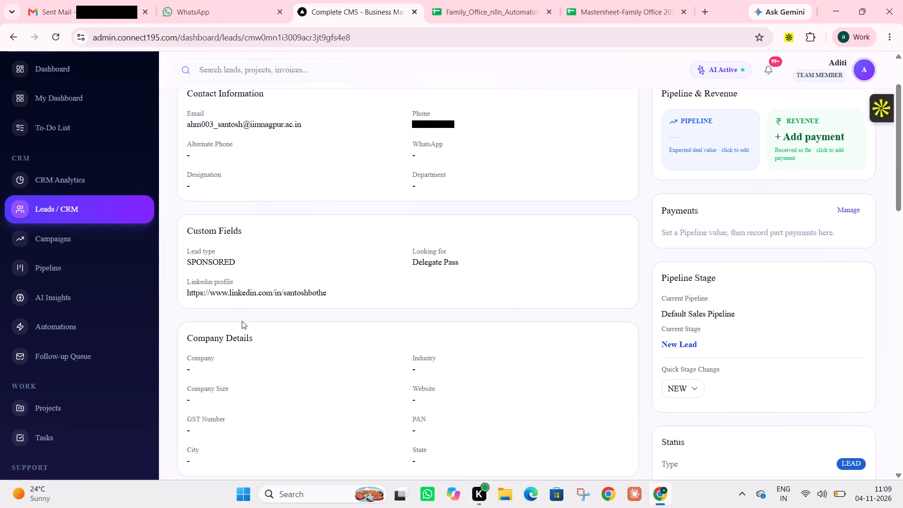
scroll(242, 321, up, 1)
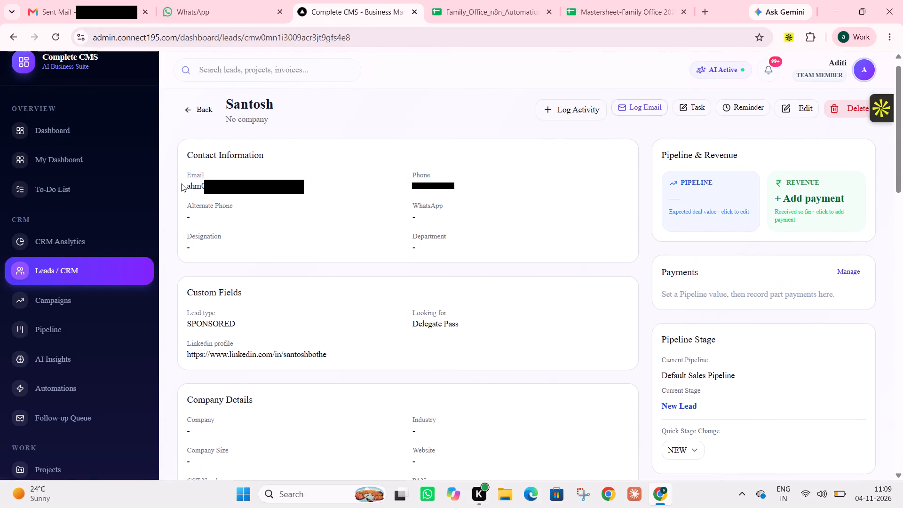
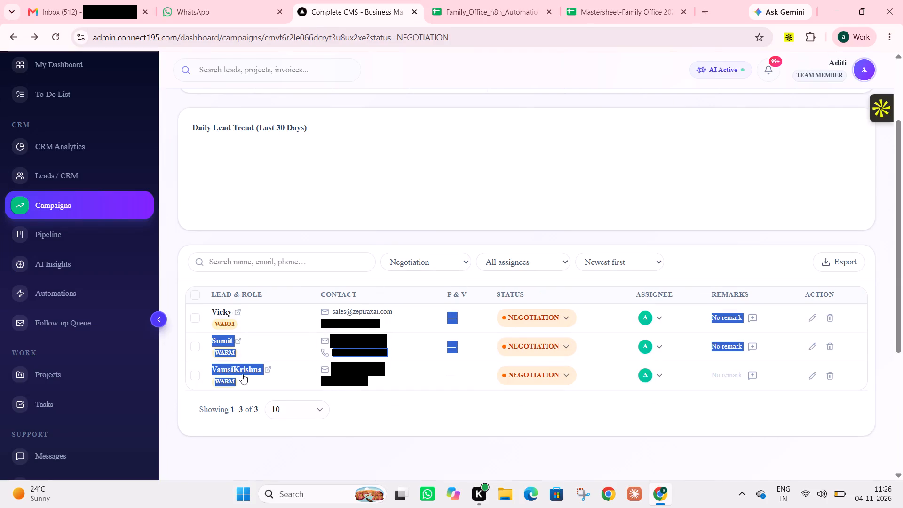
Open Vamsi's lead record from the filtered list and post the note "call in evening" in its Discussion section.
click(244, 371)
scroll(405, 318, down, 2)
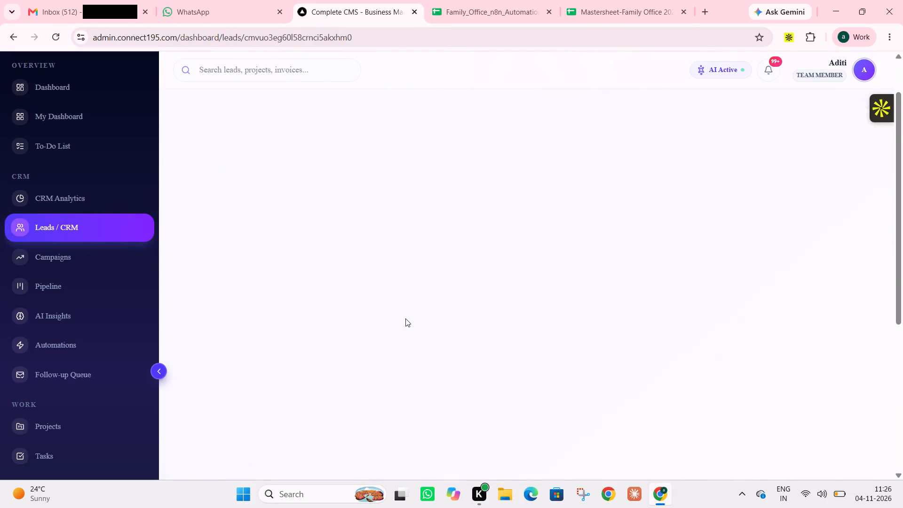
scroll(405, 318, down, 8)
scroll(405, 318, up, 1)
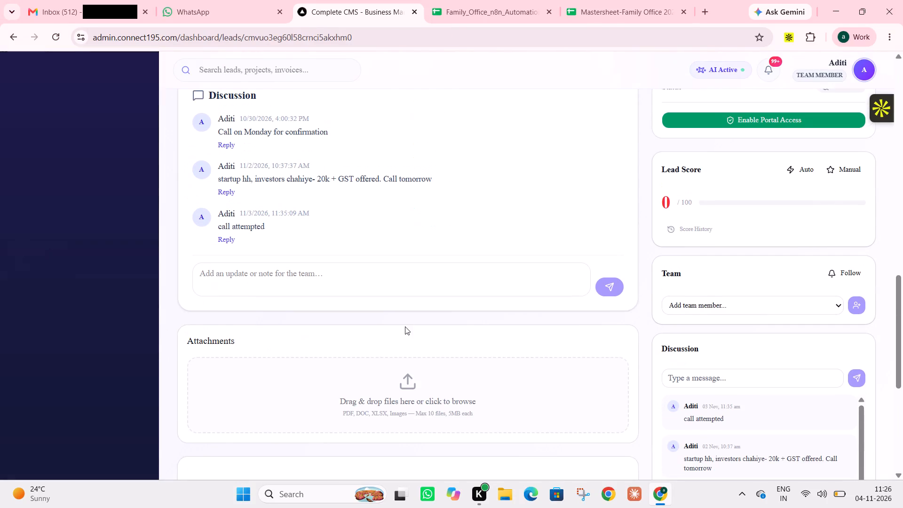
click(319, 278)
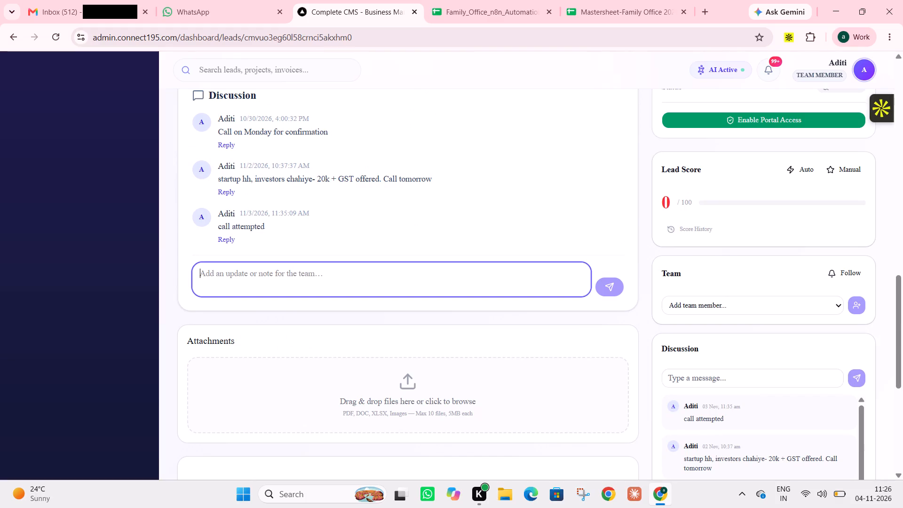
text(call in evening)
click(618, 280)
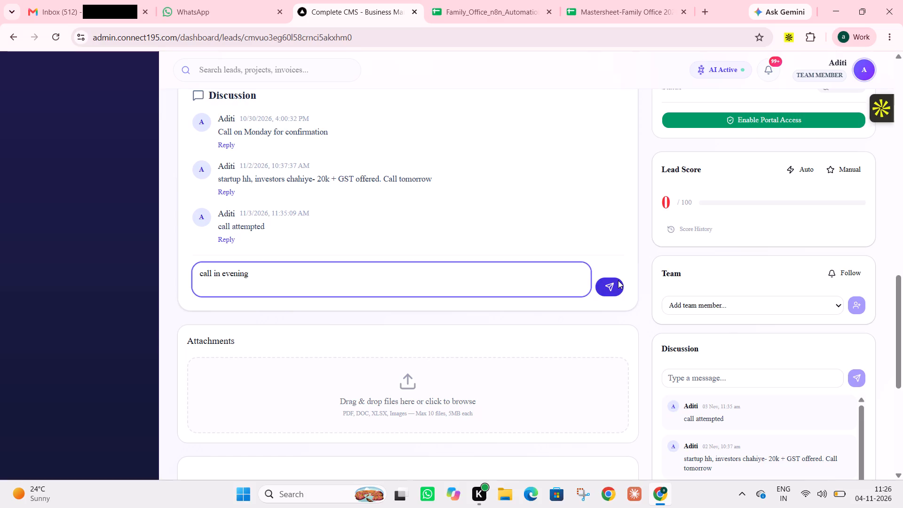